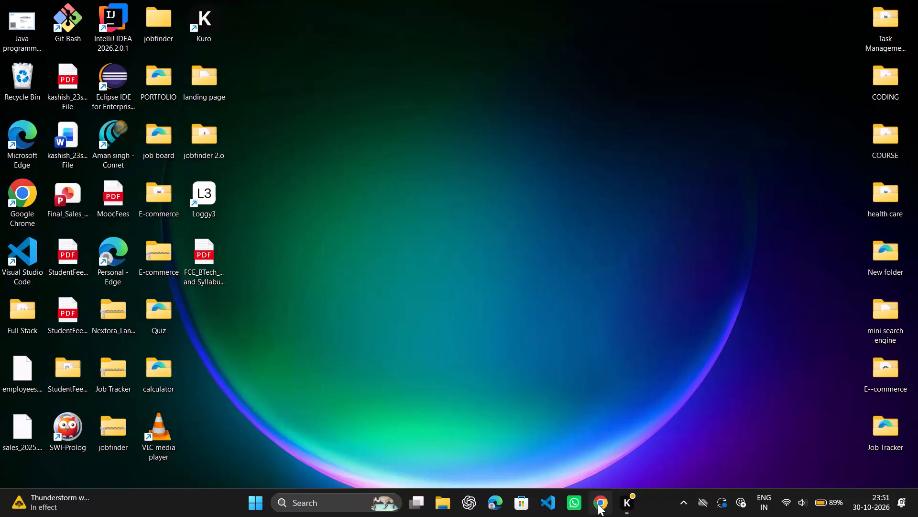
Open Google Chrome with the first listed profile and search the web for "private browser".
left_click(598, 504)
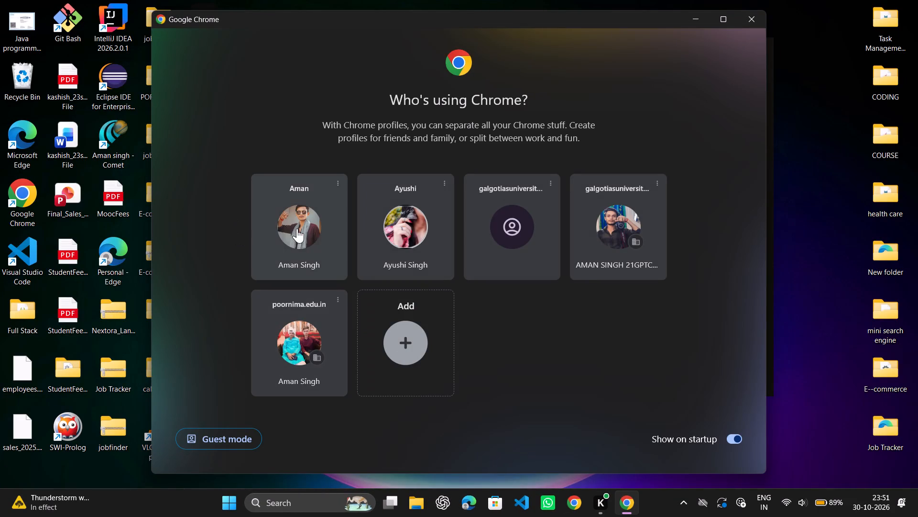
left_click(297, 228)
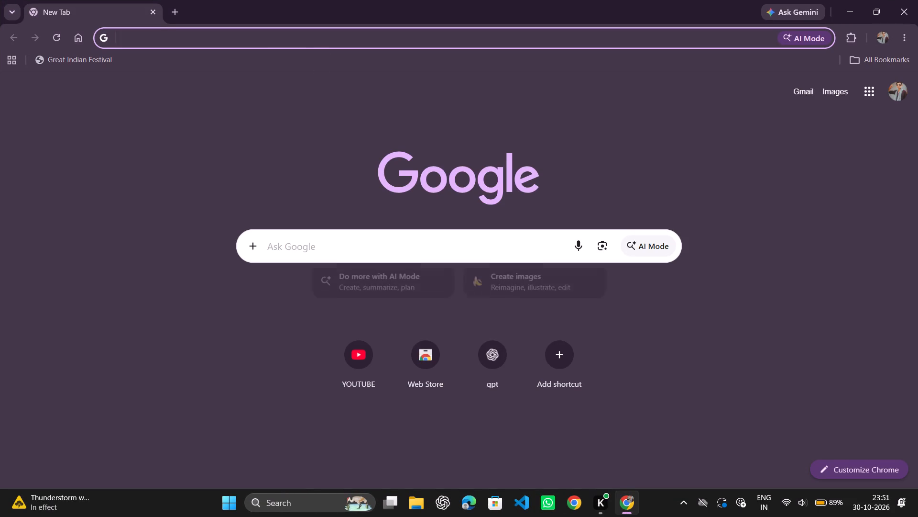
left_click(323, 40)
type("safe")
key("space")
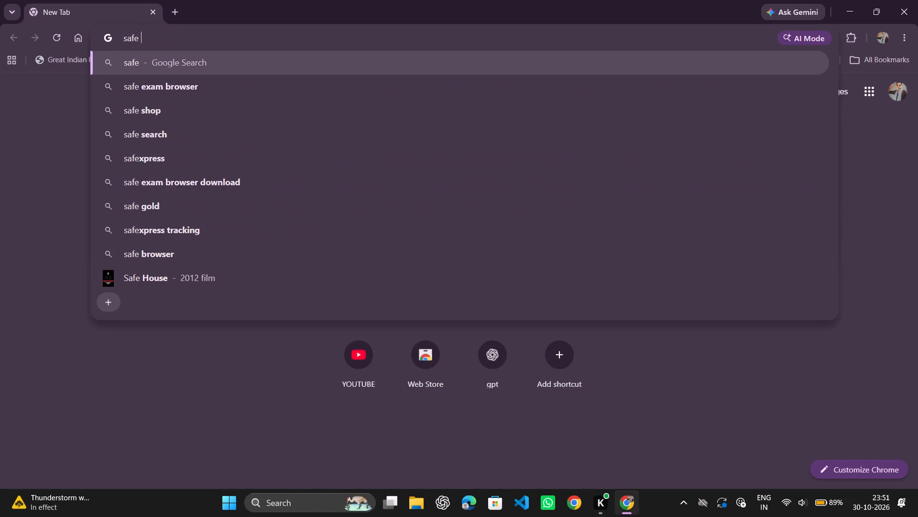
key("b")
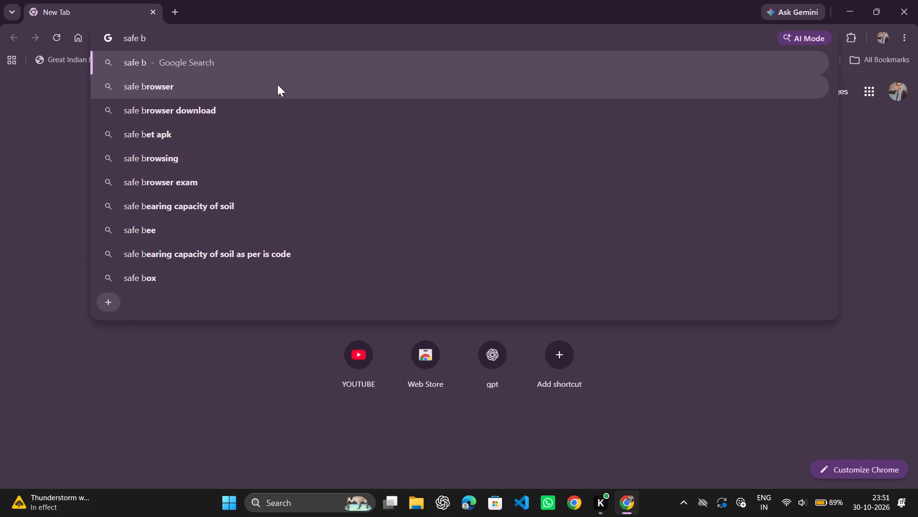
key("BackSpace")
key("BackSpace")
key("BackSpace")
key("BackSpace")
key("BackSpace")
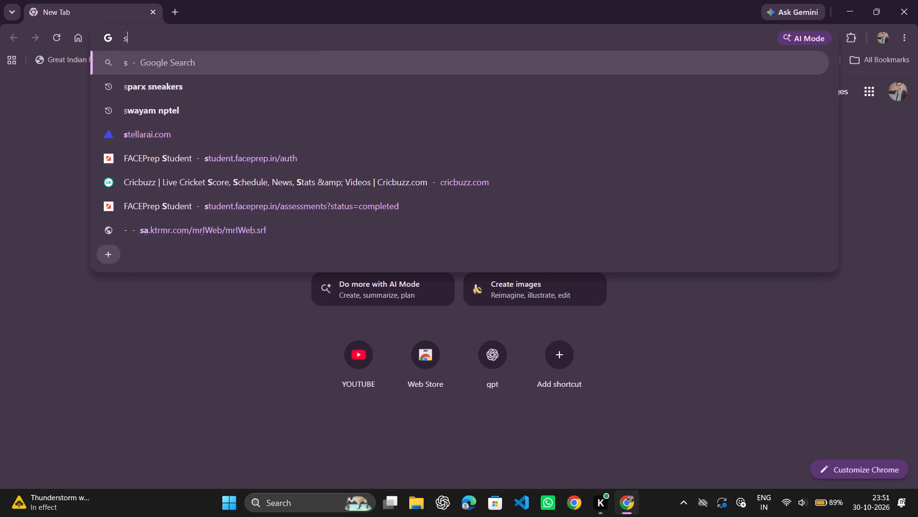
key("BackSpace")
type("privare bro")
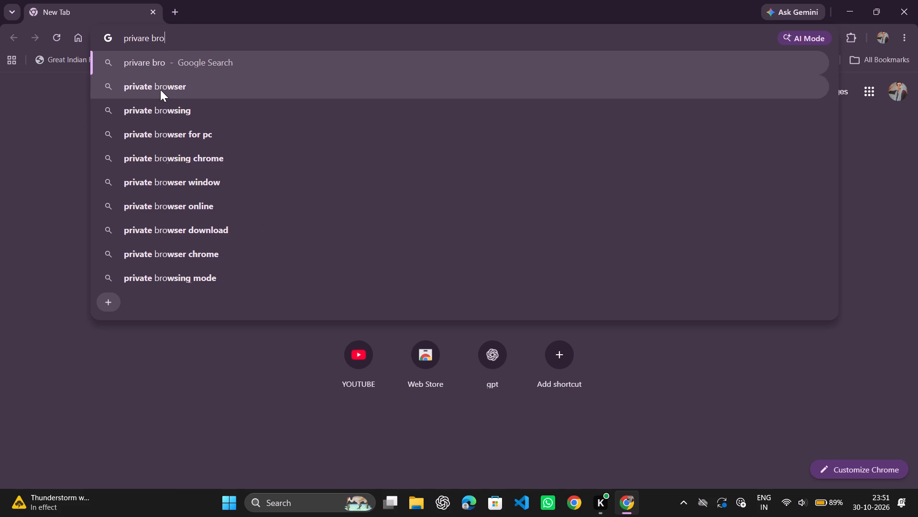
left_click(160, 90)
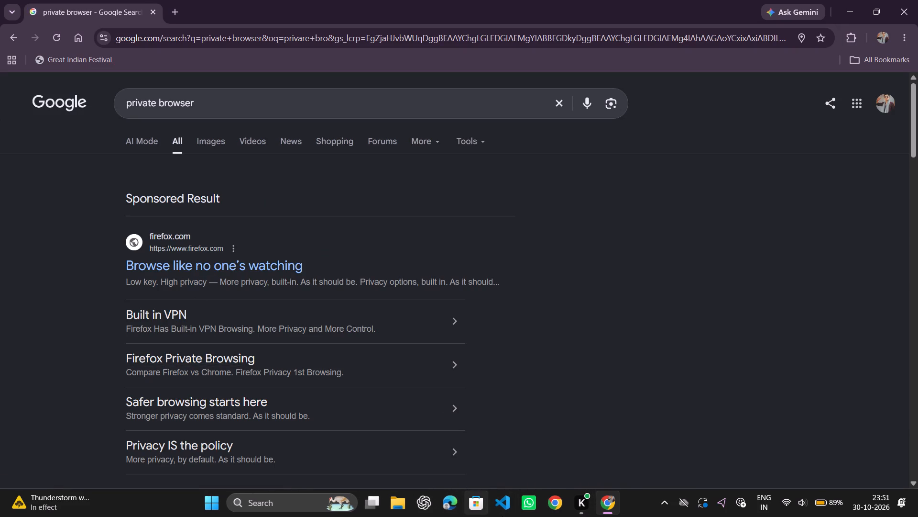
Switch to Microsoft Store, search for "private", and install Brave Browser from the suggested apps.
left_click(475, 508)
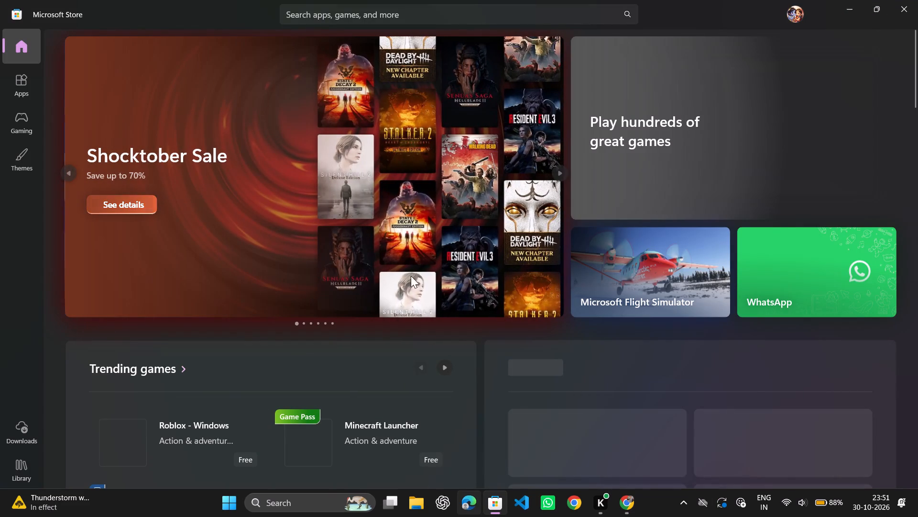
left_click(401, 15)
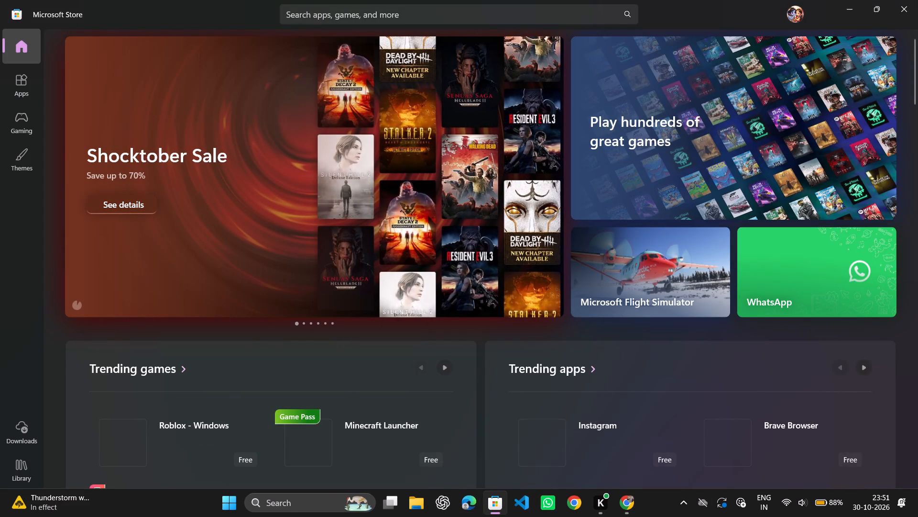
key("super+p")
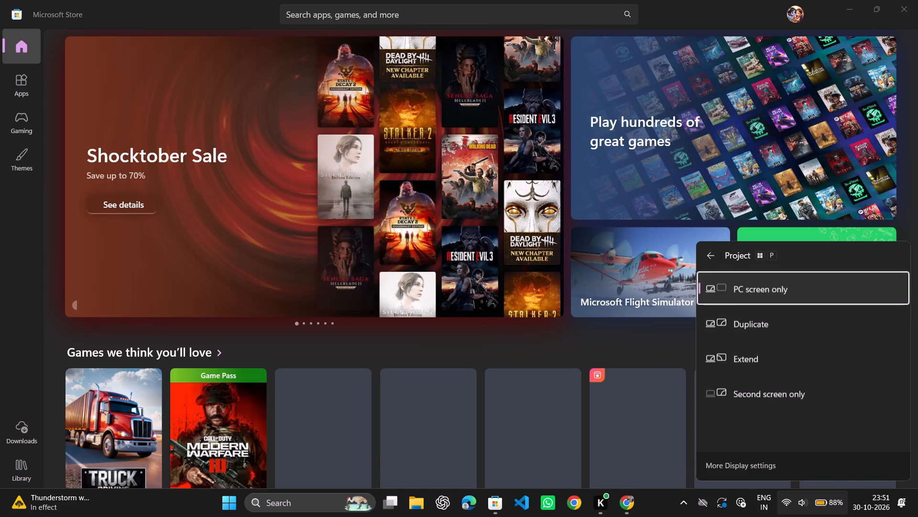
left_click(459, 19)
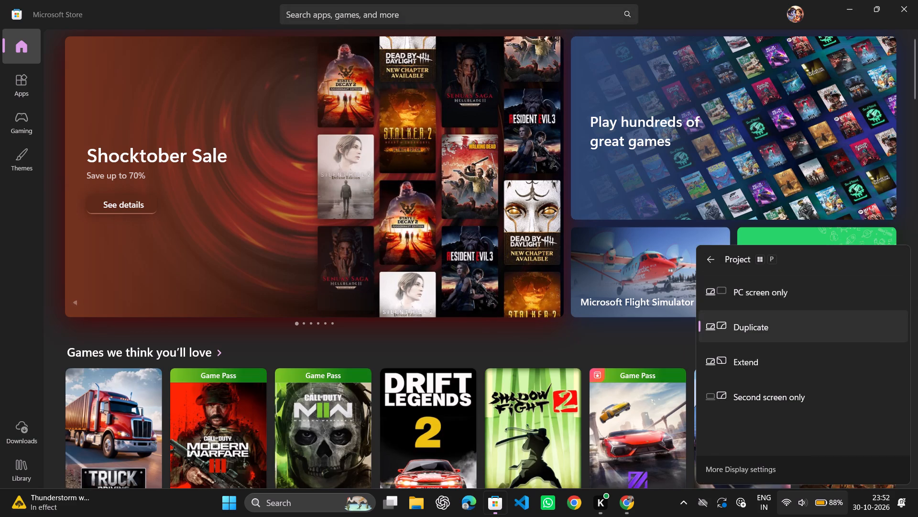
type("private")
key("space")
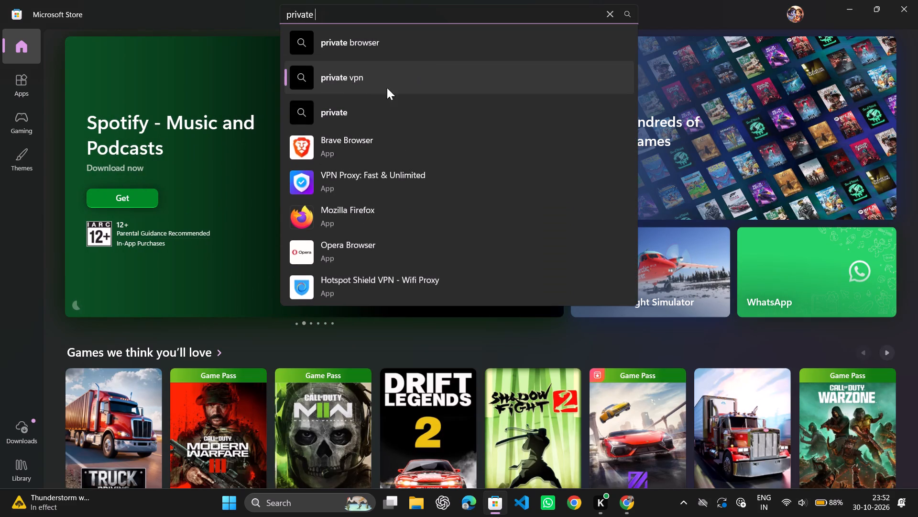
left_click(347, 142)
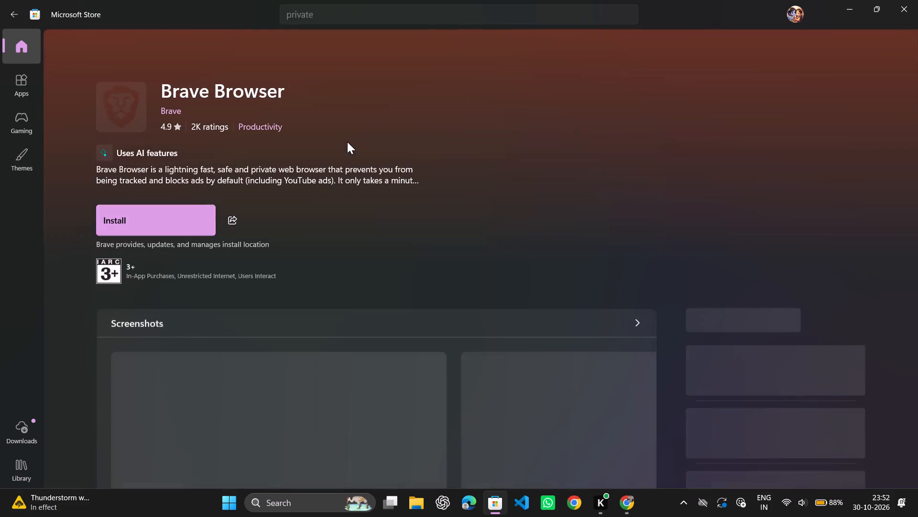
left_click(182, 220)
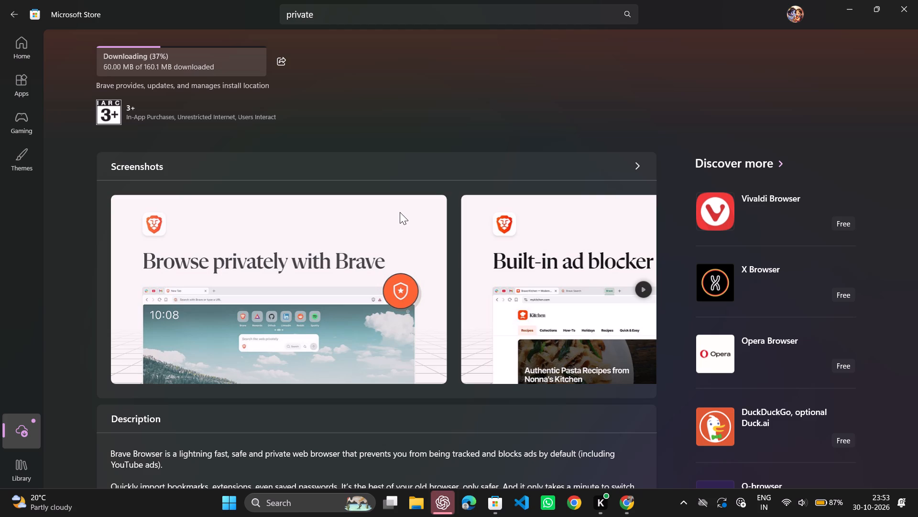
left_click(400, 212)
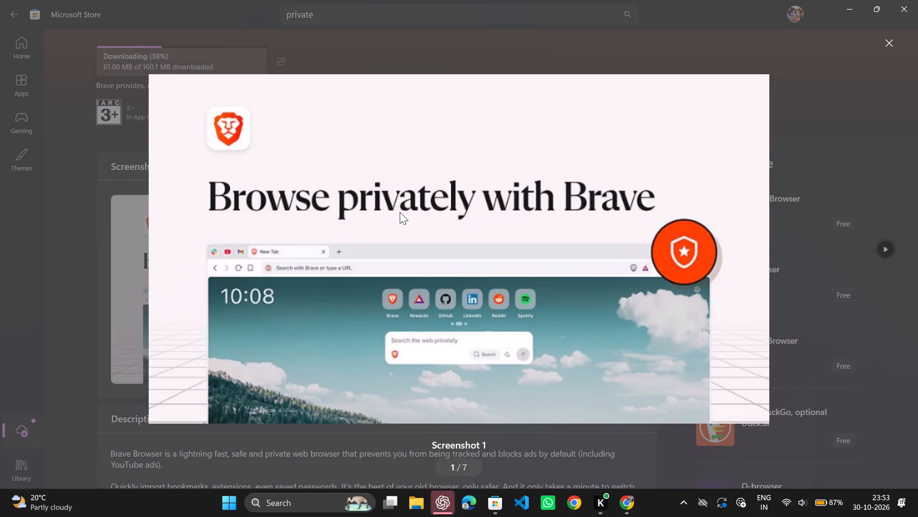
Refresh the list of available Wi-Fi networks and switch the connection to Galaxy Z Flip3 5G.
left_click(797, 511)
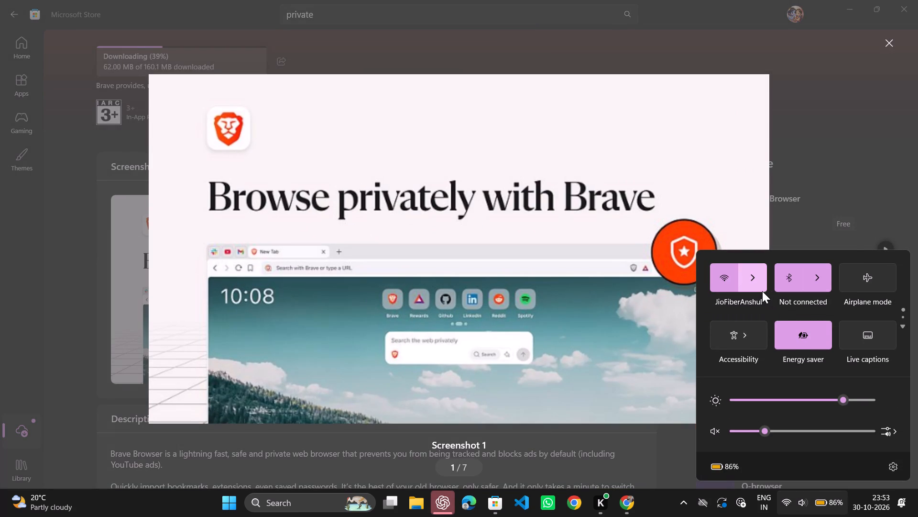
left_click(762, 291)
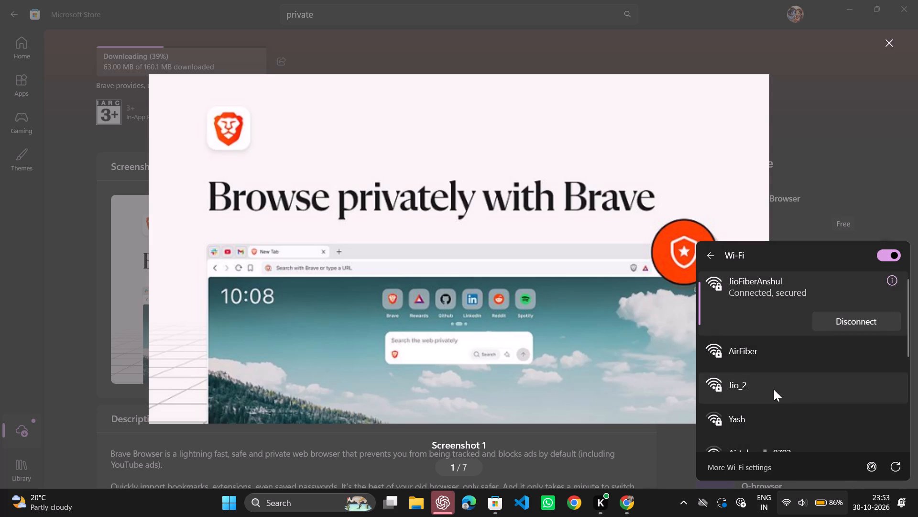
scroll(774, 389, "down", 3)
left_click(892, 464)
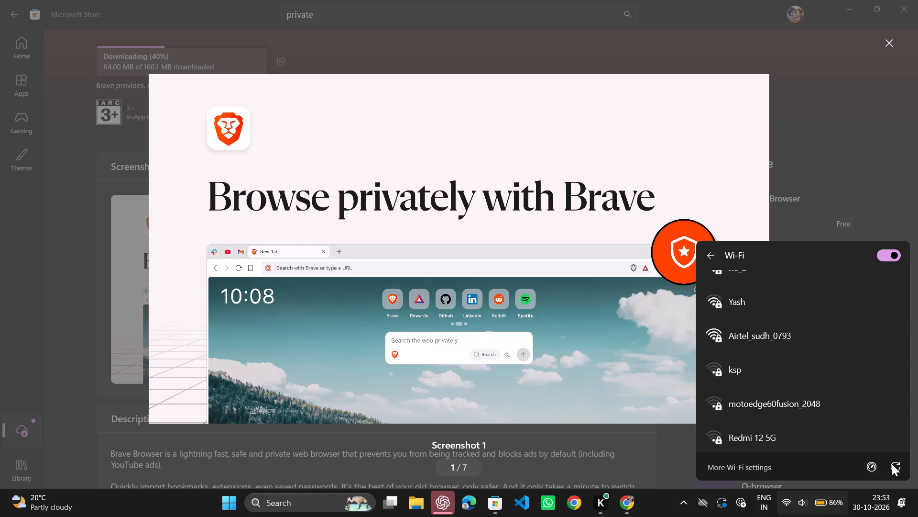
scroll(821, 354, "up", 4)
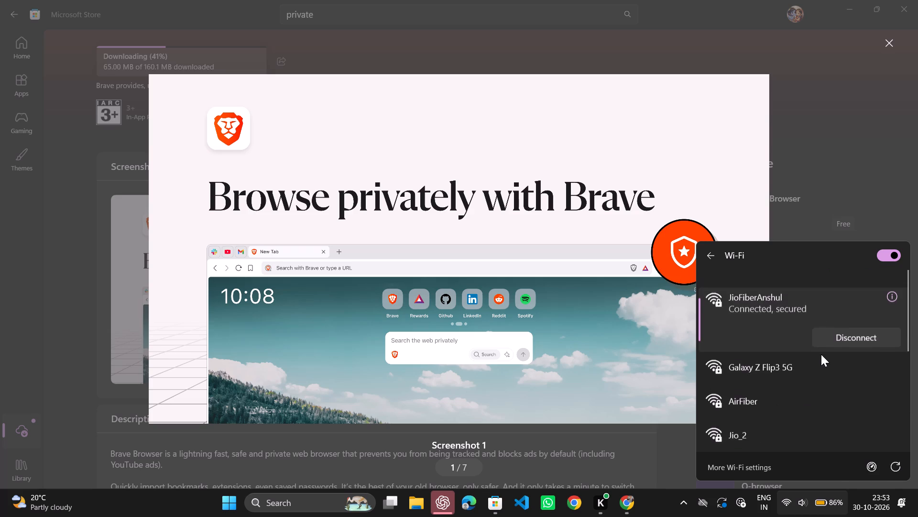
left_click_drag(796, 321, 788, 349)
left_click(788, 349)
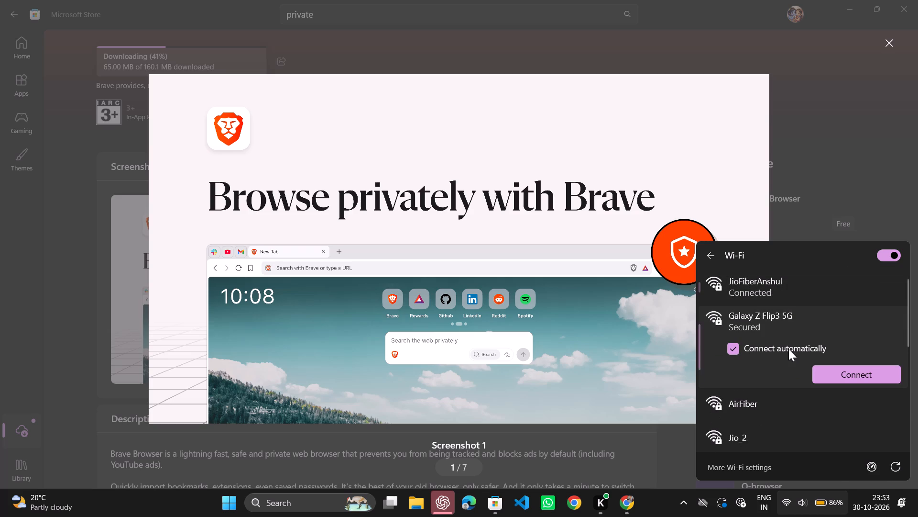
left_click(858, 376)
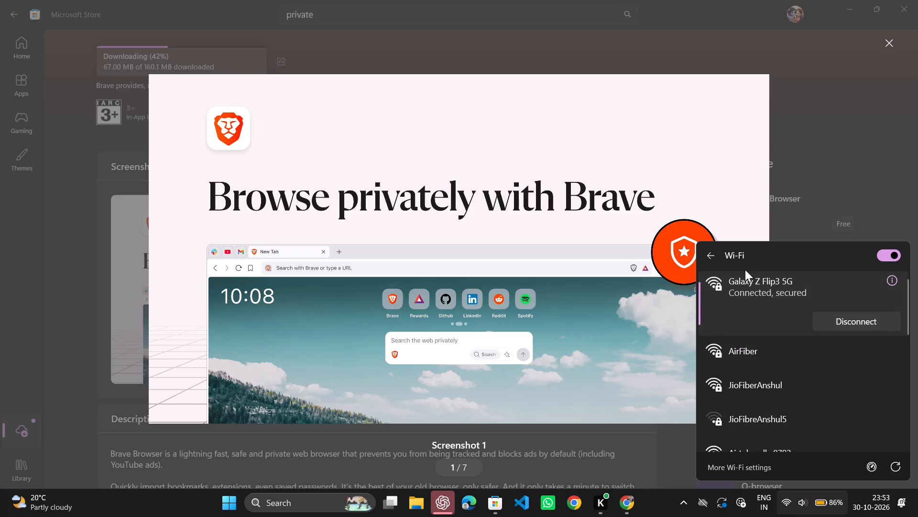
left_click(708, 255)
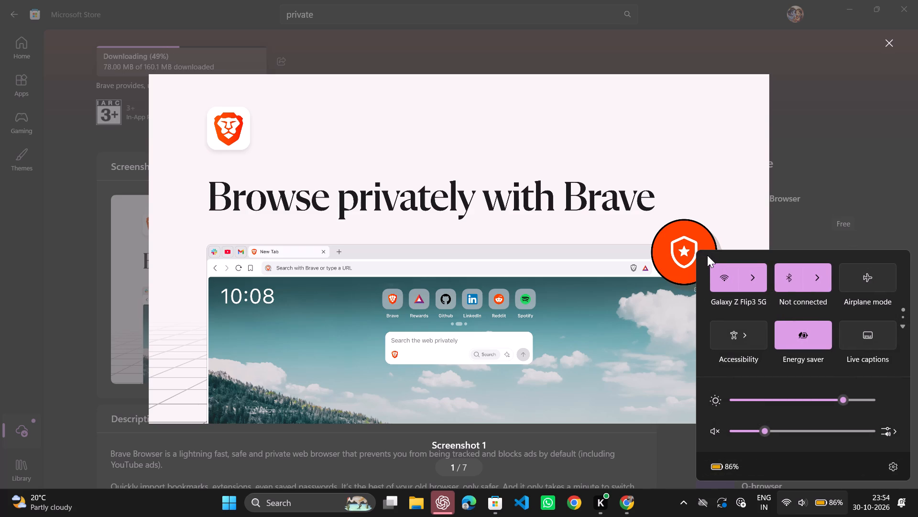
left_click(844, 183)
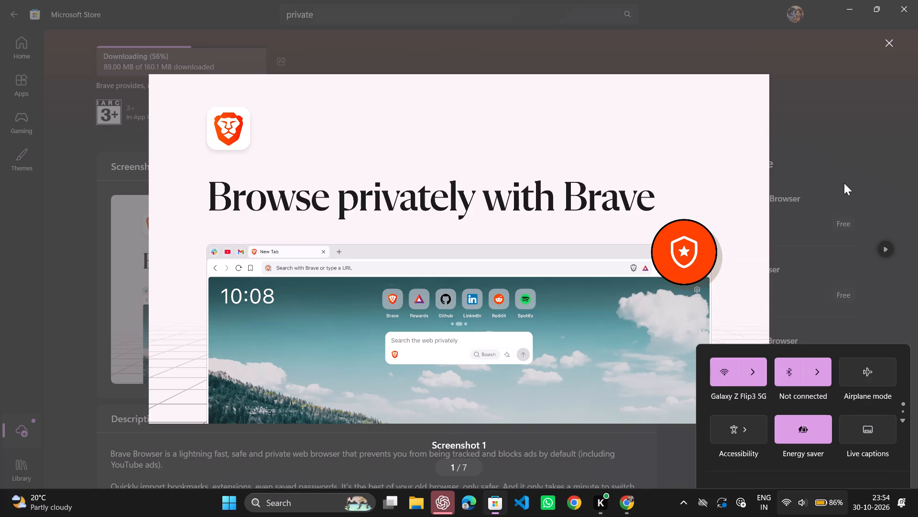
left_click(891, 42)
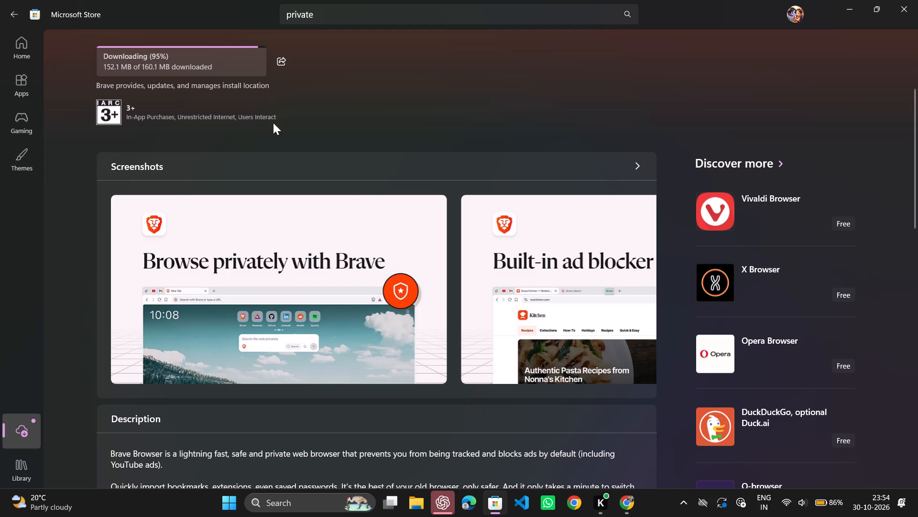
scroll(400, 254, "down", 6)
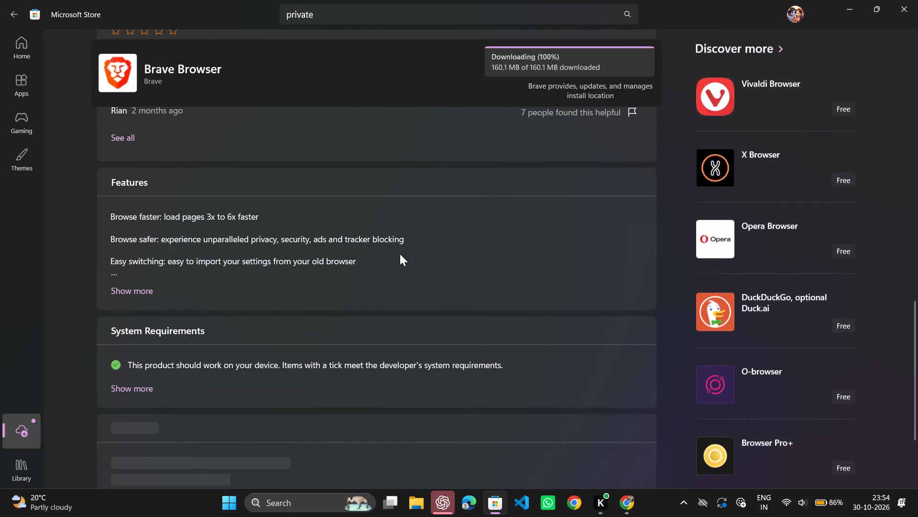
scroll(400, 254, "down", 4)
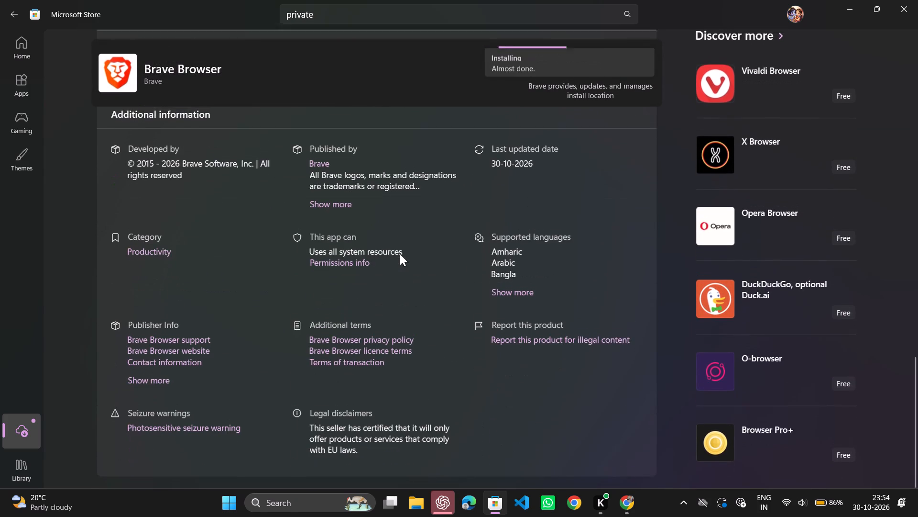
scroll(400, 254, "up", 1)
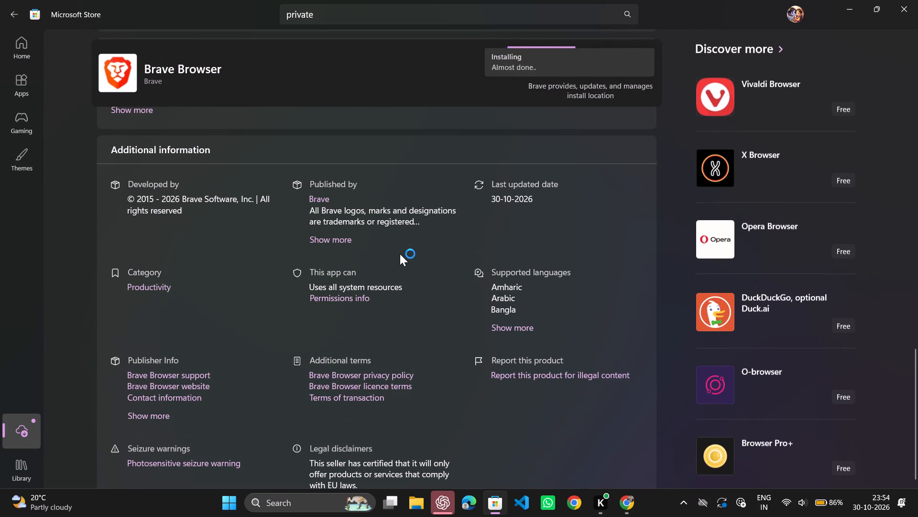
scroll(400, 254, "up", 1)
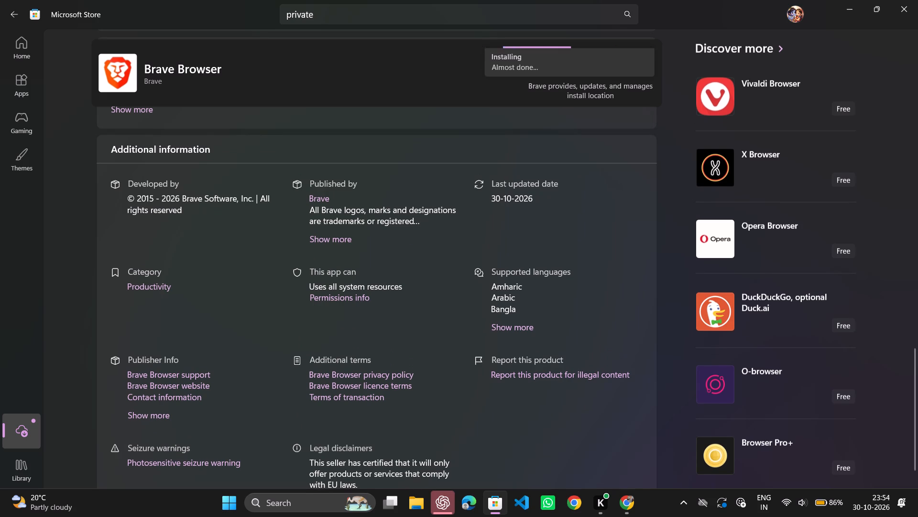
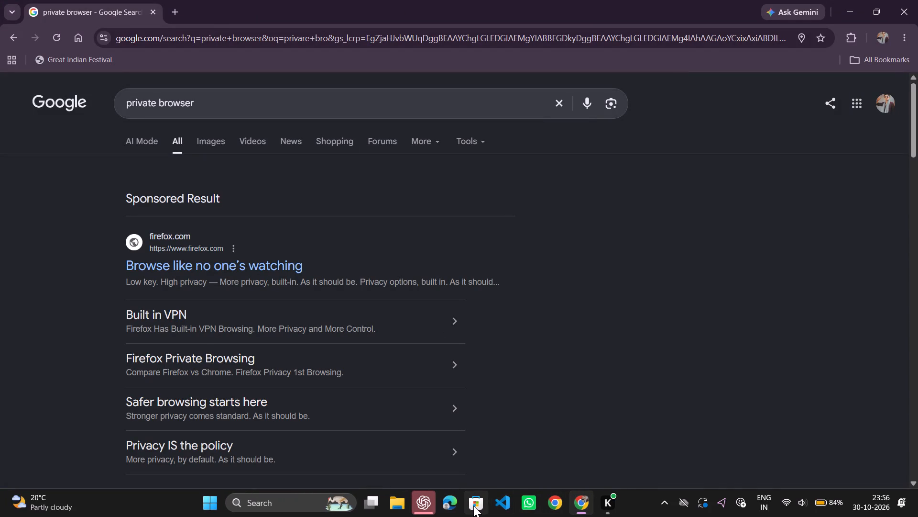
Return to Microsoft Store and close it, and minimize the Google Chrome window showing the "private browser" search.
left_click(473, 506)
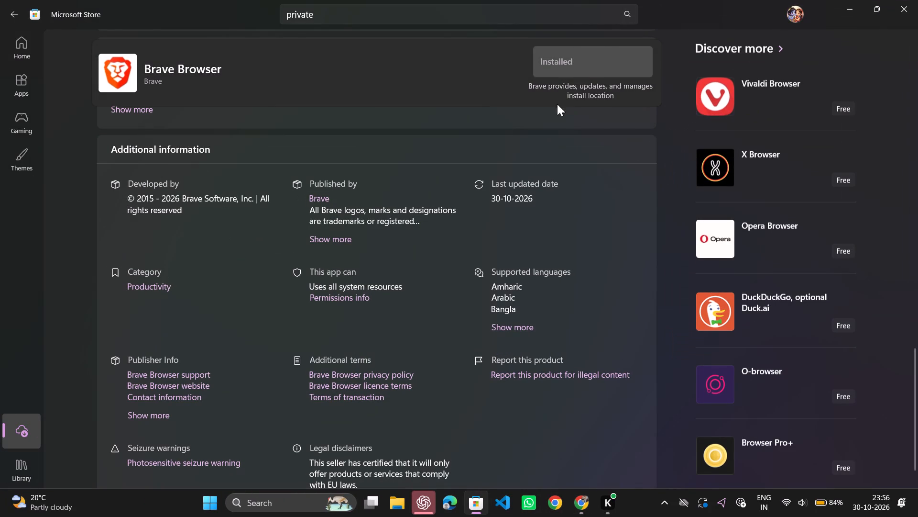
left_click(917, 4)
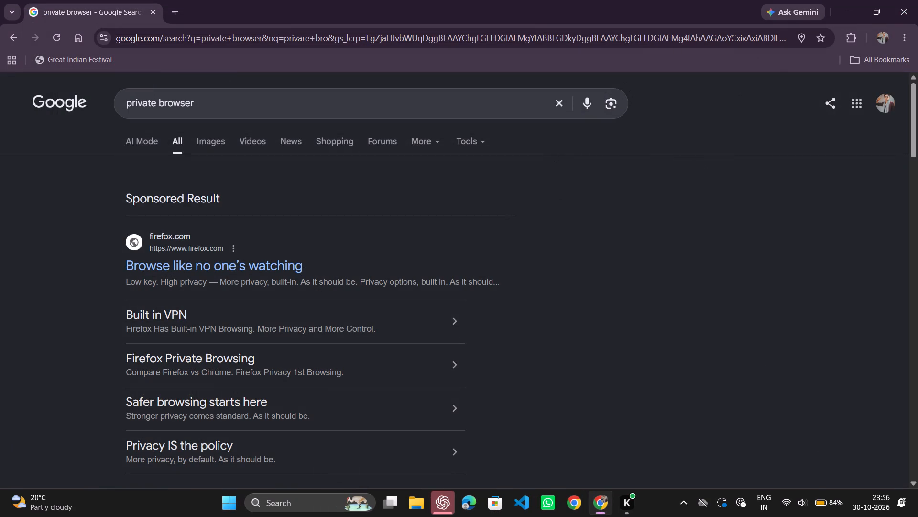
left_click(848, 11)
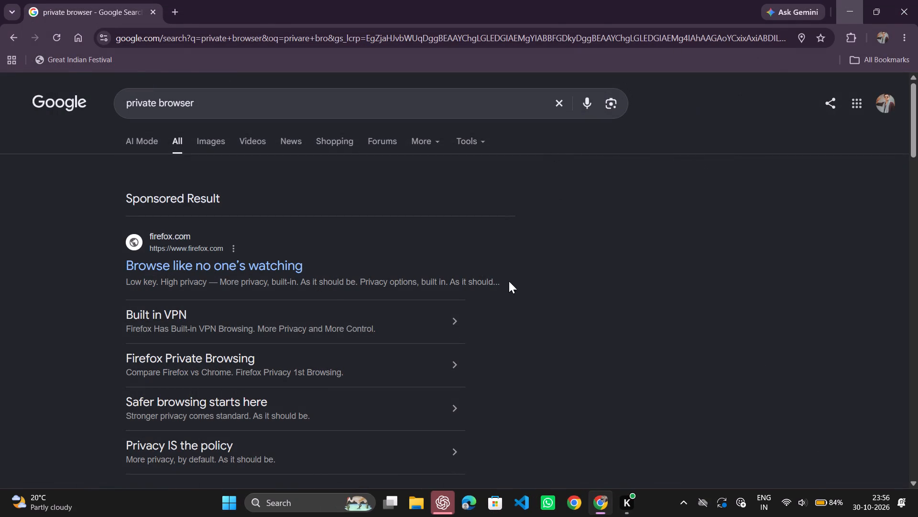
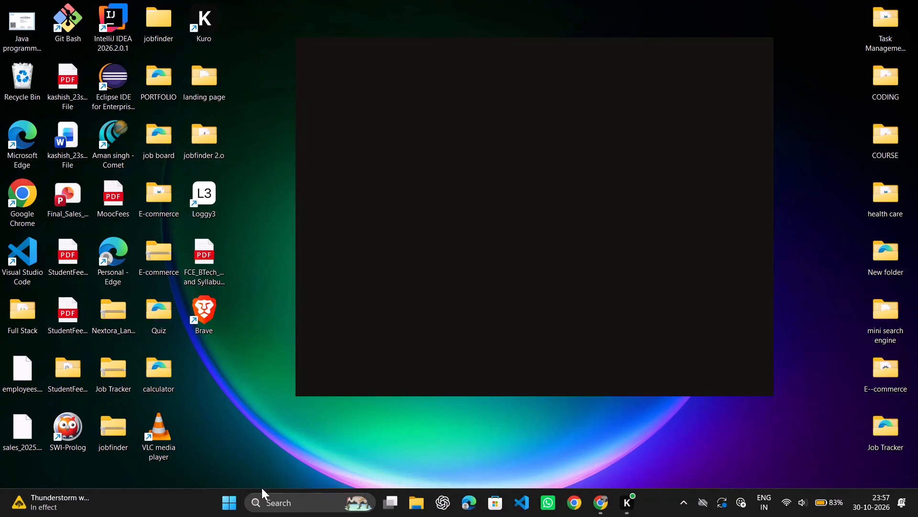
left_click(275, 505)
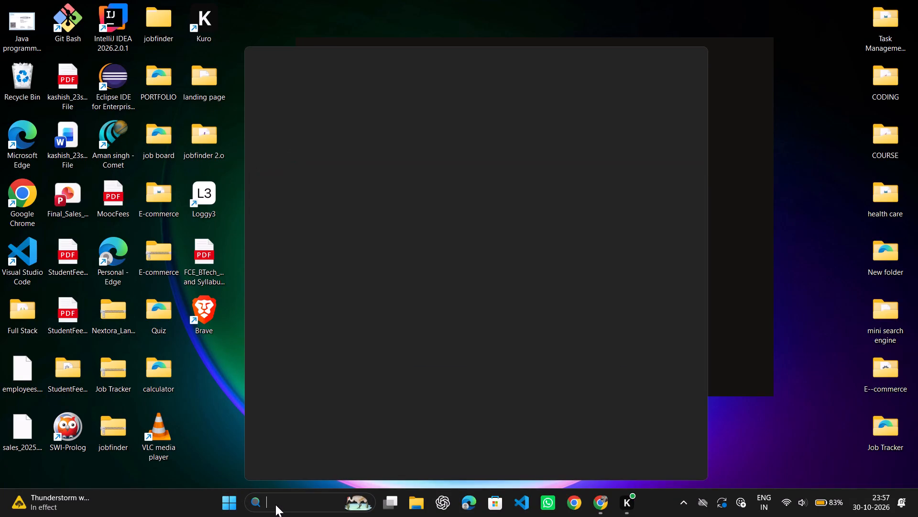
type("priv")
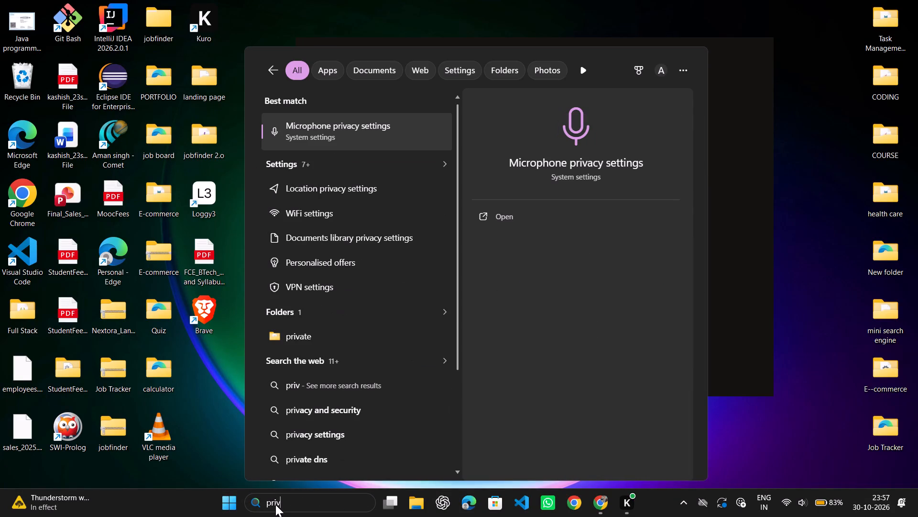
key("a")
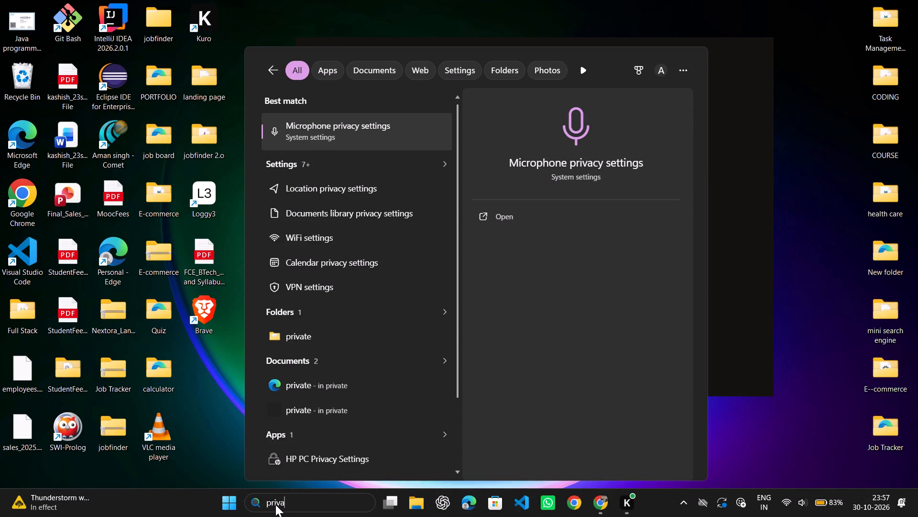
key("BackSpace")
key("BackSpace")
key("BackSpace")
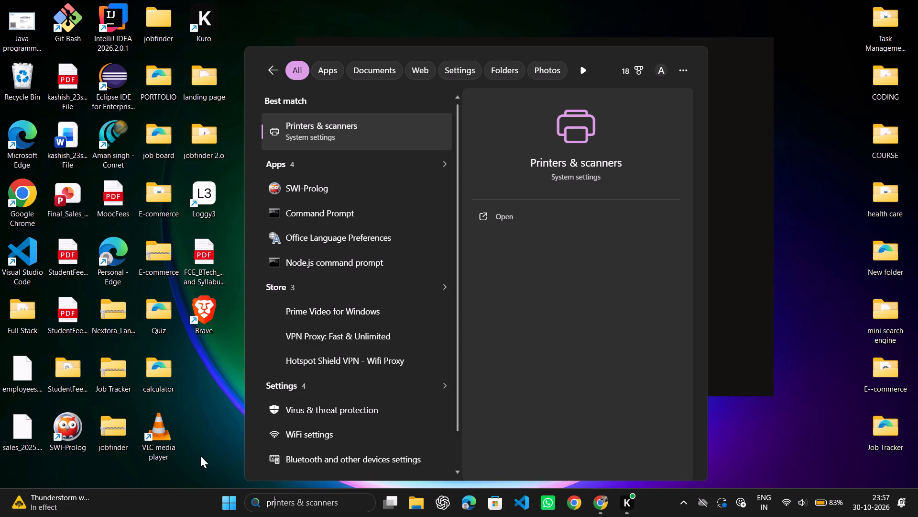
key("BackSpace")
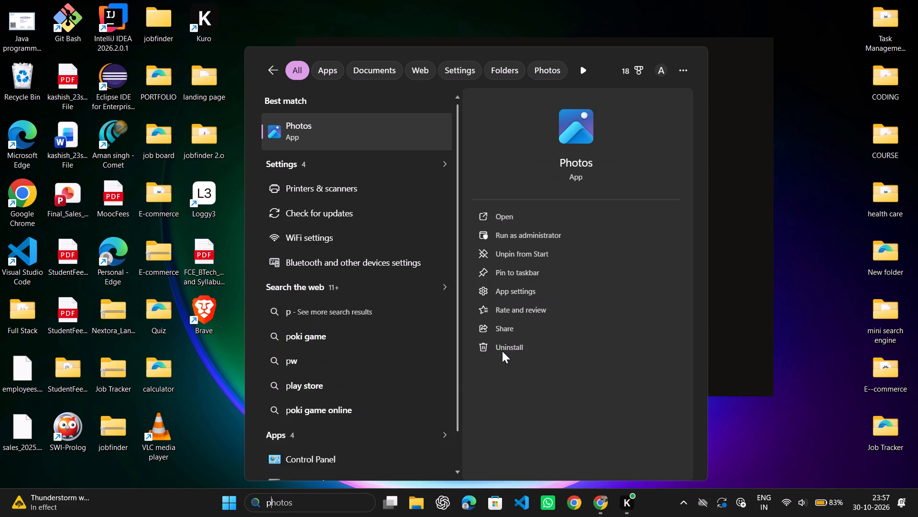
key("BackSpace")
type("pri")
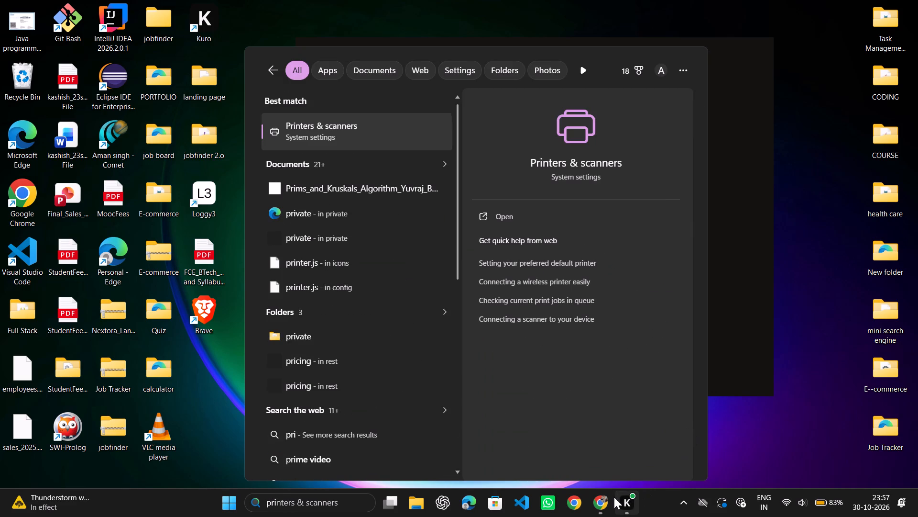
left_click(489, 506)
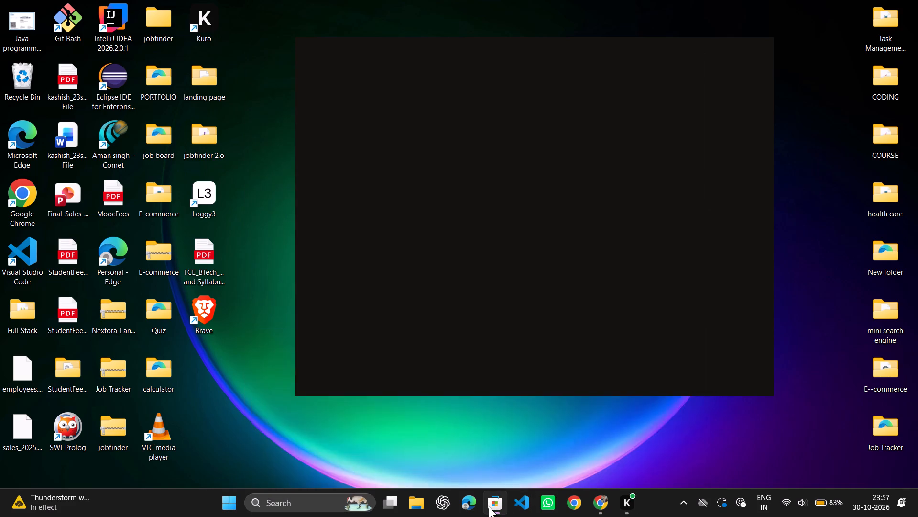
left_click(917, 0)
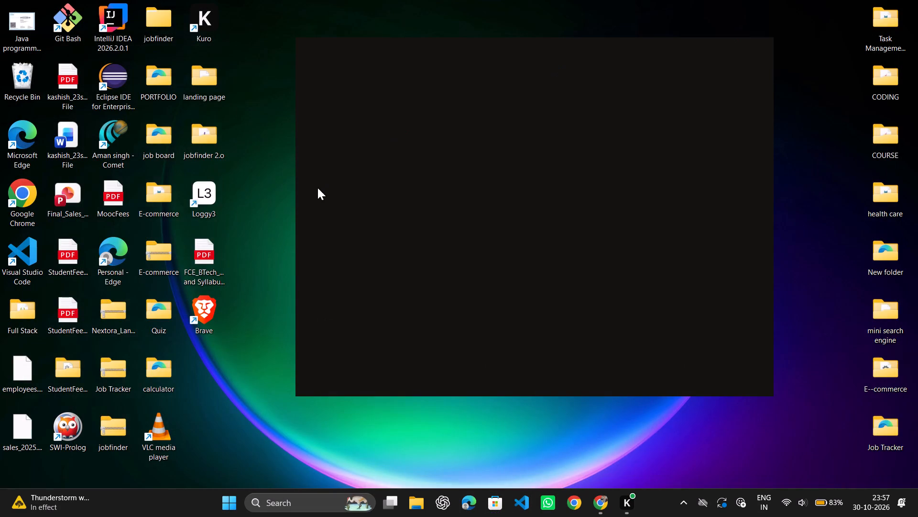
Launch Brave from its desktop shortcut and maximize the browser window.
double_click(222, 315)
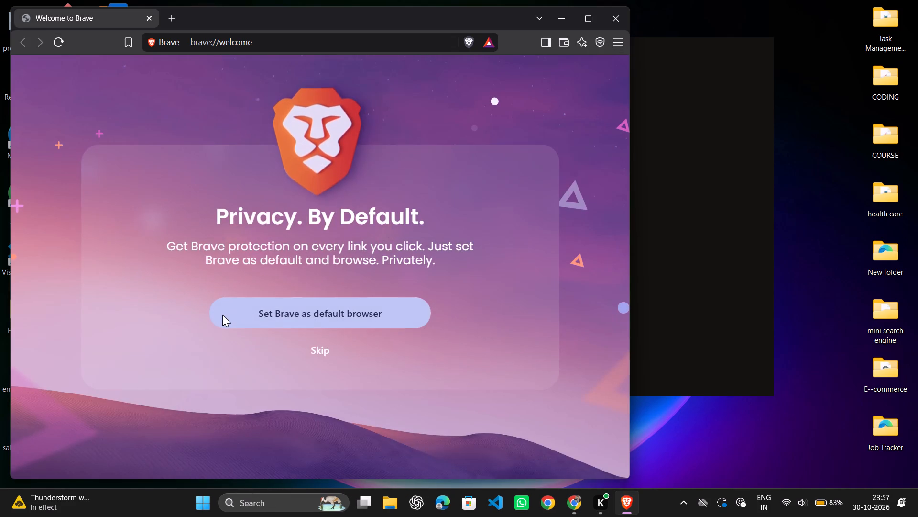
left_click(594, 21)
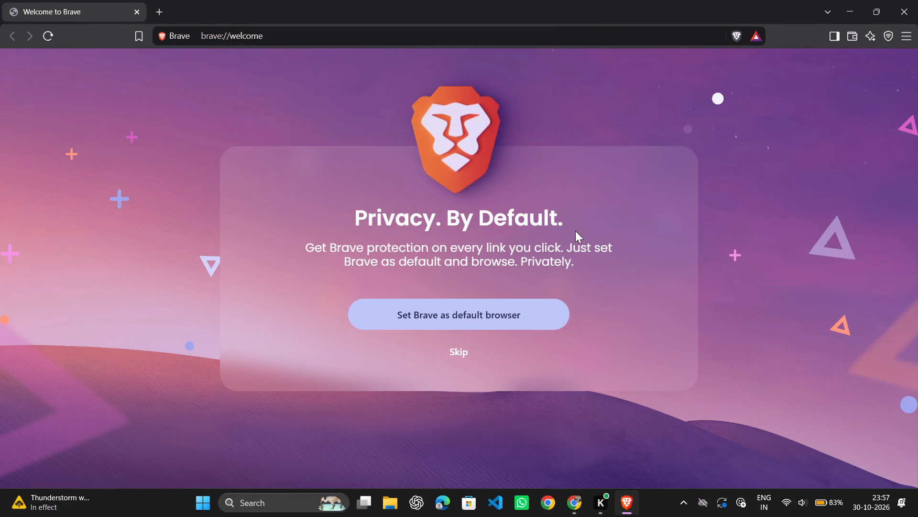
Complete Brave's welcome setup: choose the default browser option, close Windows Settings, skip importing from Google Chrome, and postpone joining the Web Discovery Project.
left_click(483, 320)
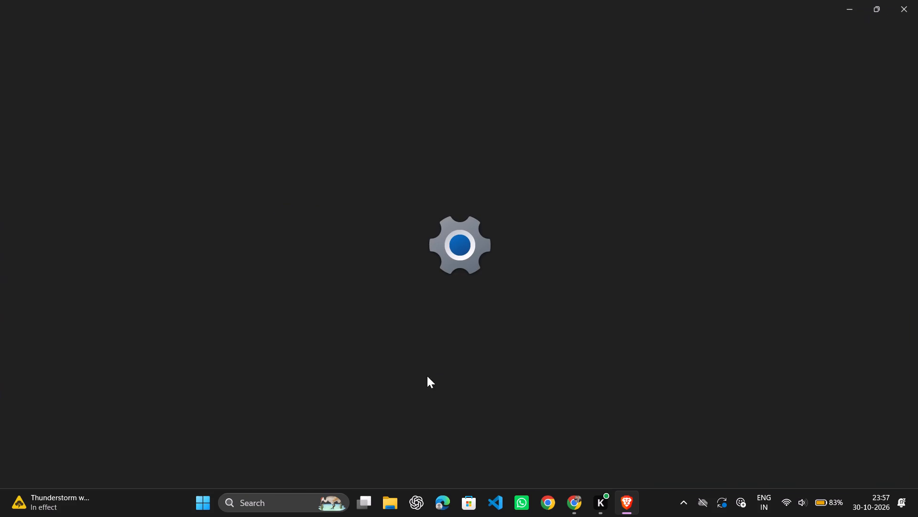
left_click(917, 11)
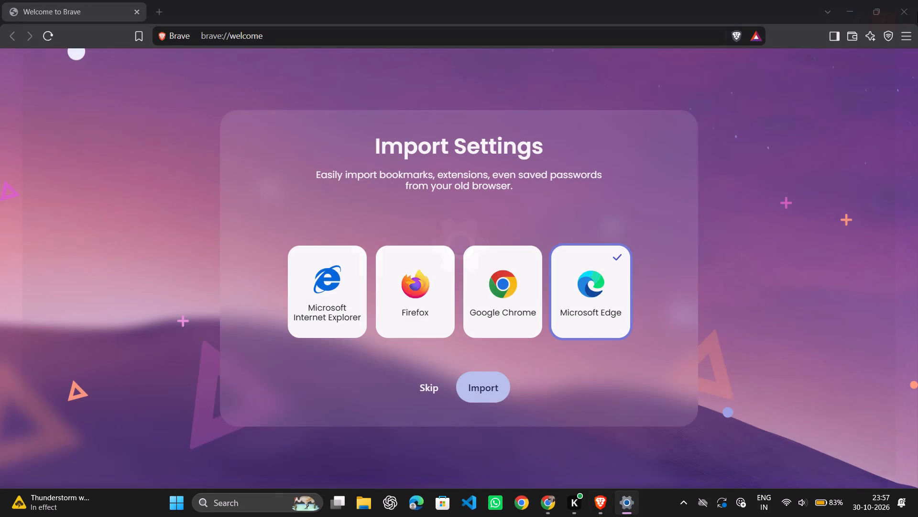
left_click(520, 272)
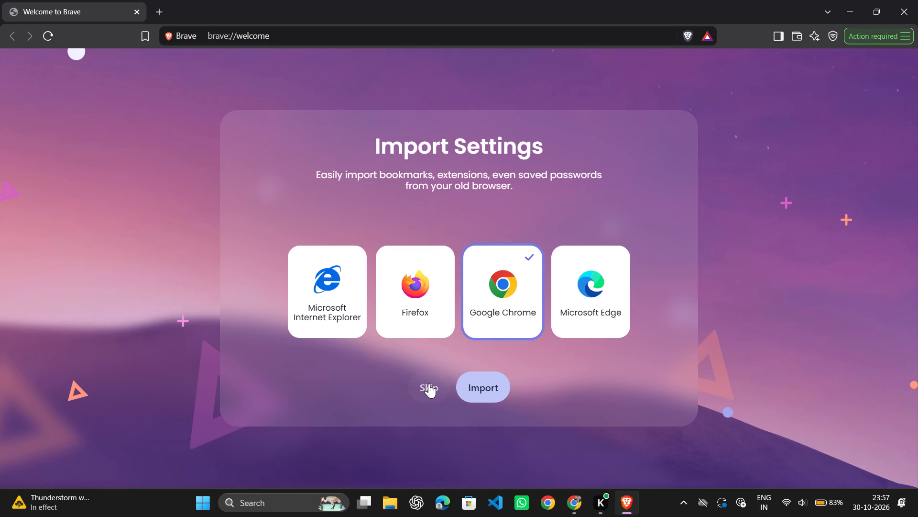
left_click(429, 383)
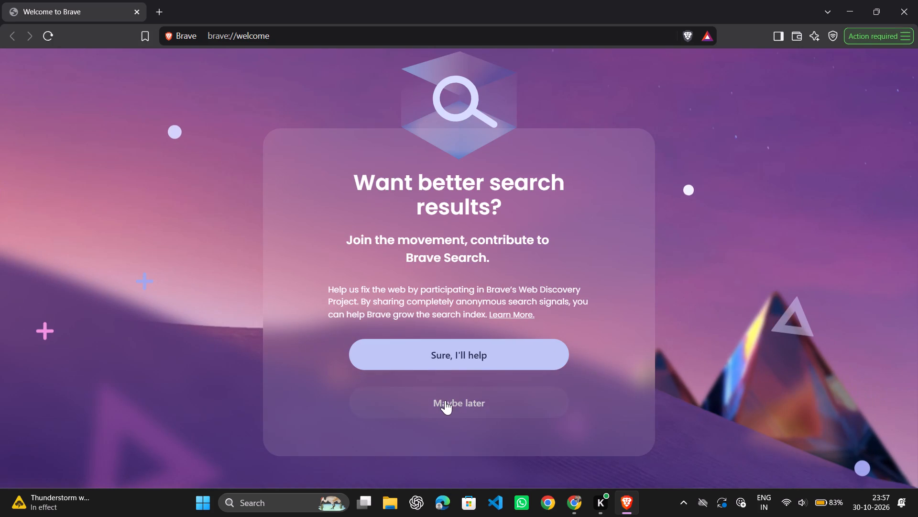
left_click(445, 400)
left_click(479, 323)
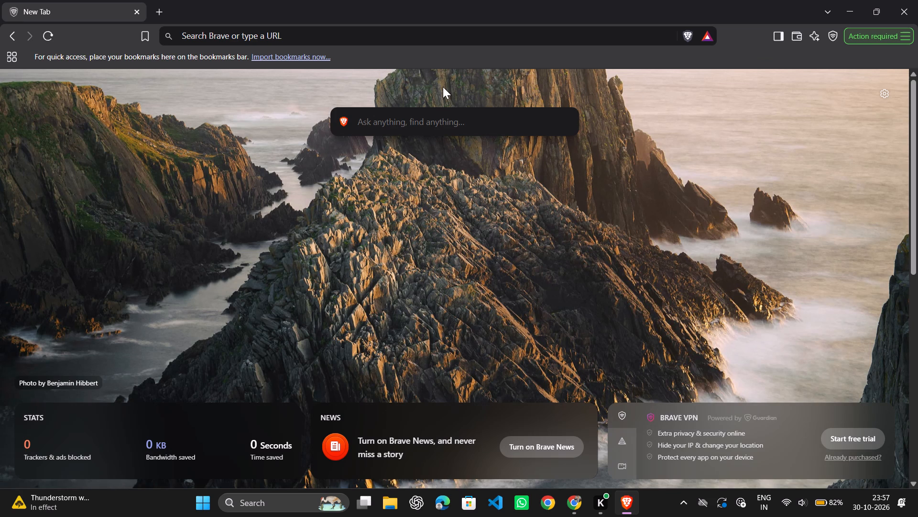
Search for "canva" from the new tab page and open the Canva India result on canva.in.
left_click(382, 124)
type("canva")
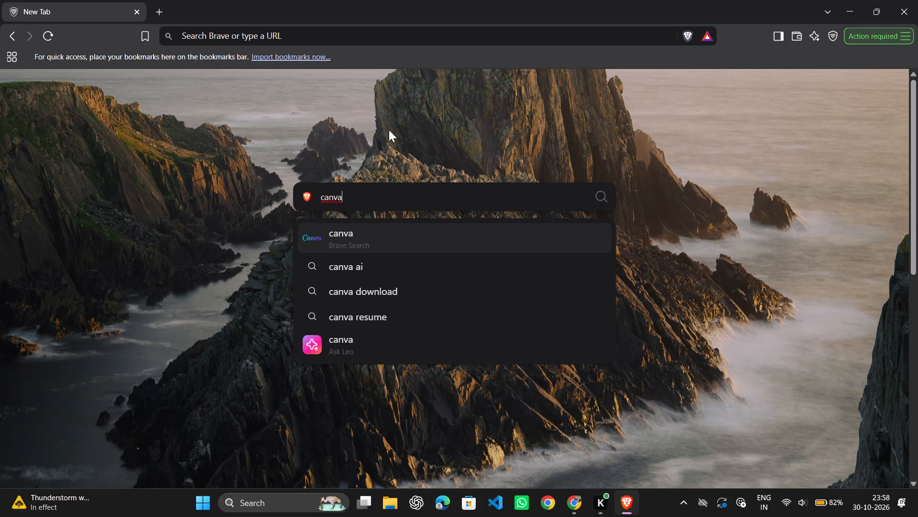
key("Return")
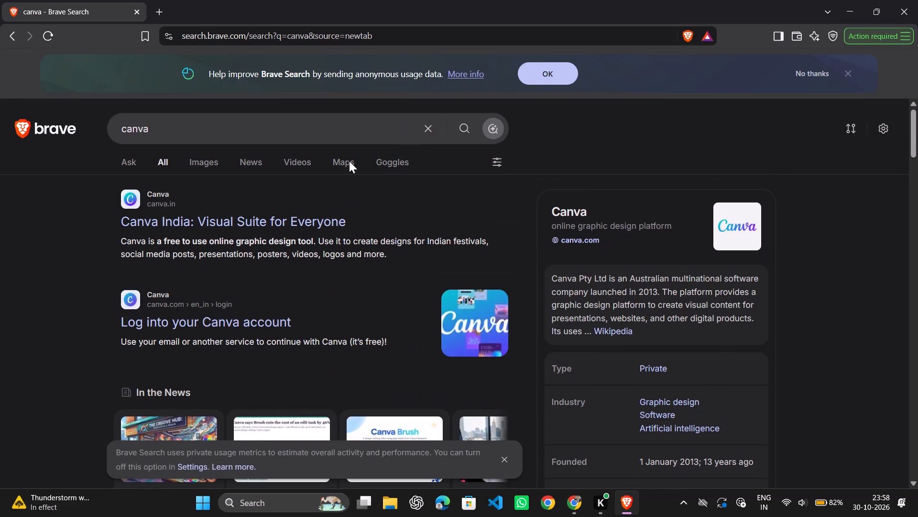
left_click(234, 217)
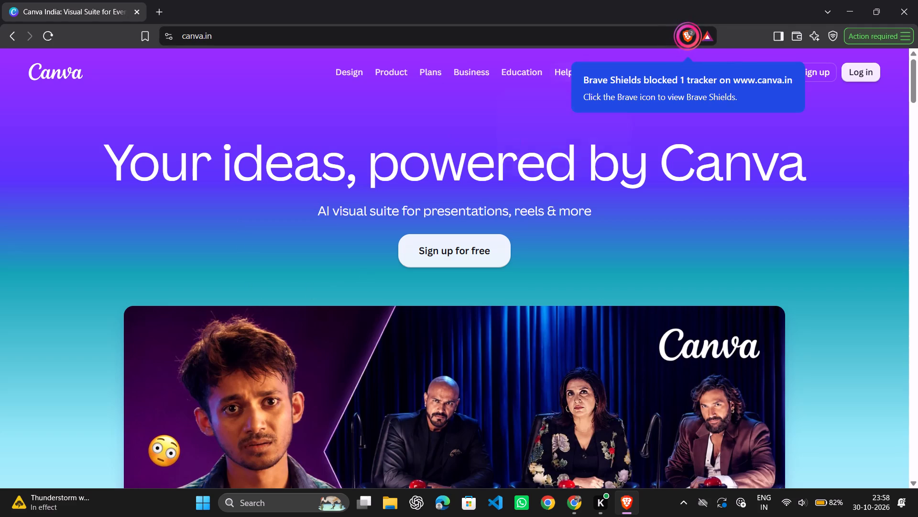
left_click(677, 138)
left_click(688, 38)
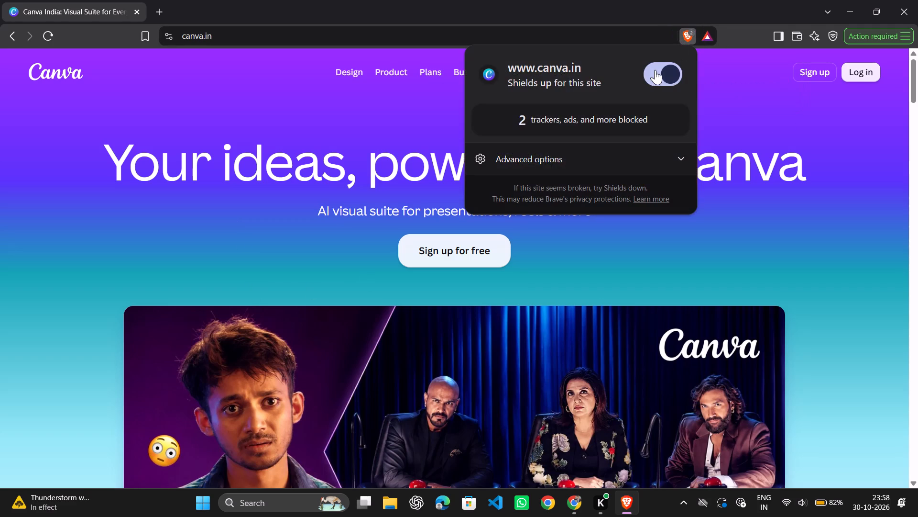
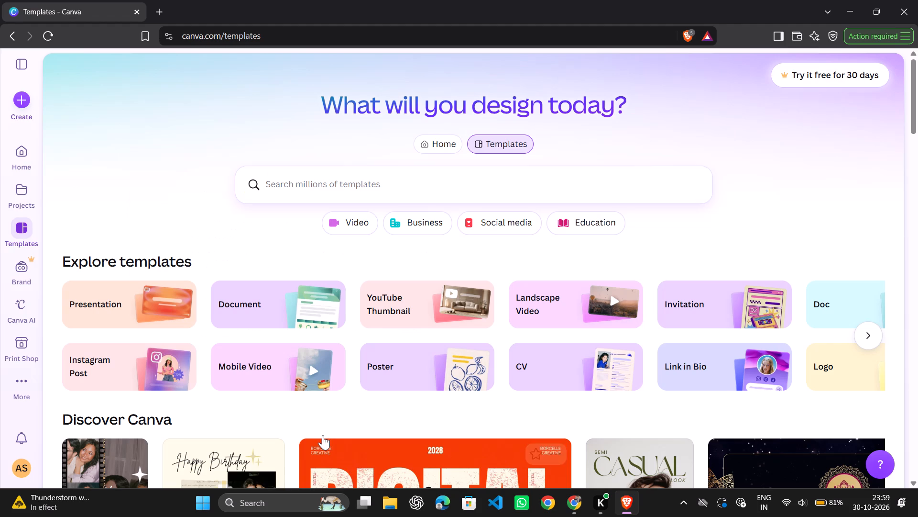
Search Canva's templates for "ppt data anylitest".
left_click(366, 189)
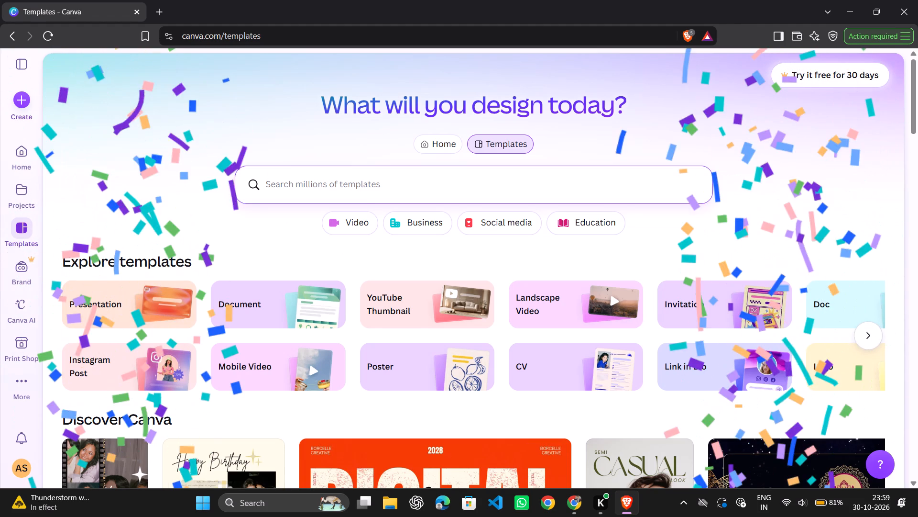
type("ppt data")
key("space")
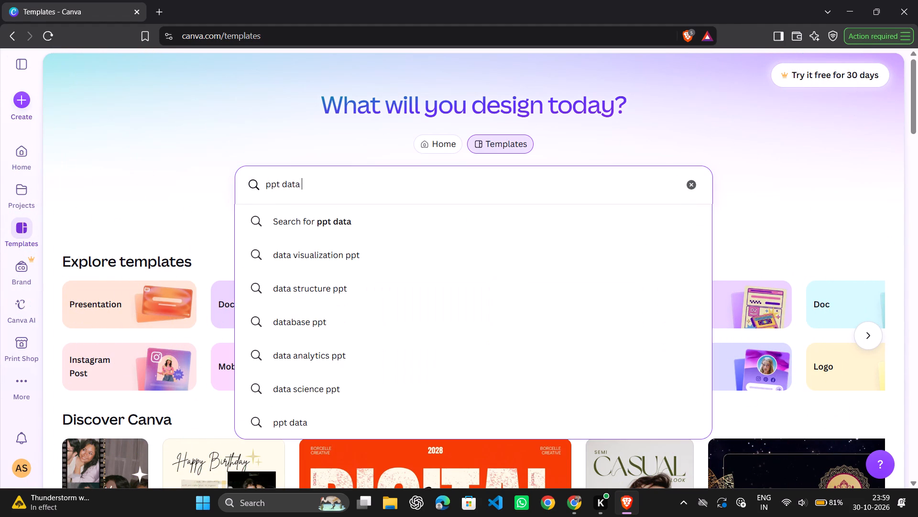
type("any")
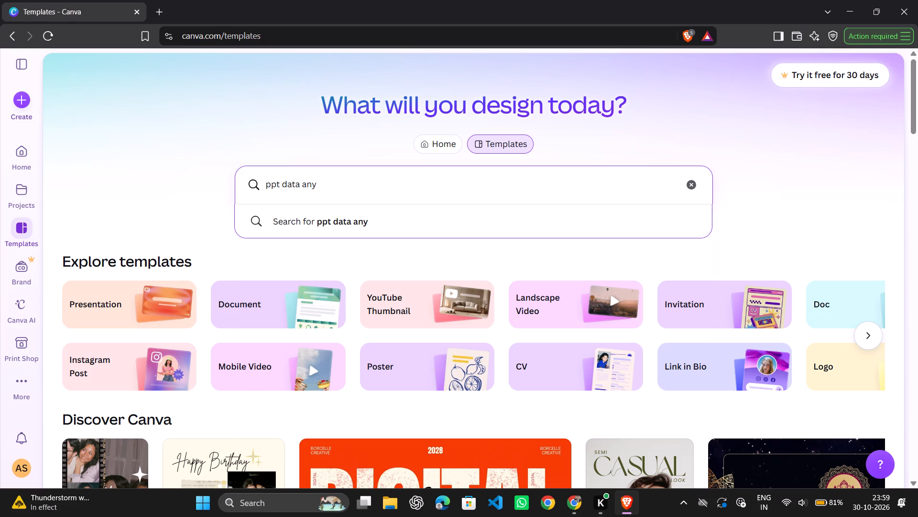
key("BackSpace")
type("ylitest")
key("Return")
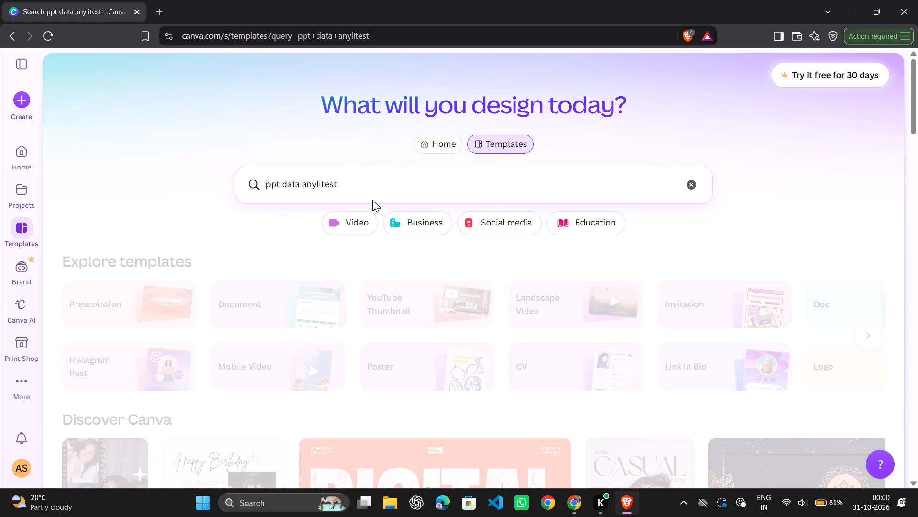
Open the Teal Modern Data Analysts Presentation template for customising and apply its cover layout to page 1.
scroll(313, 307, "down", 3)
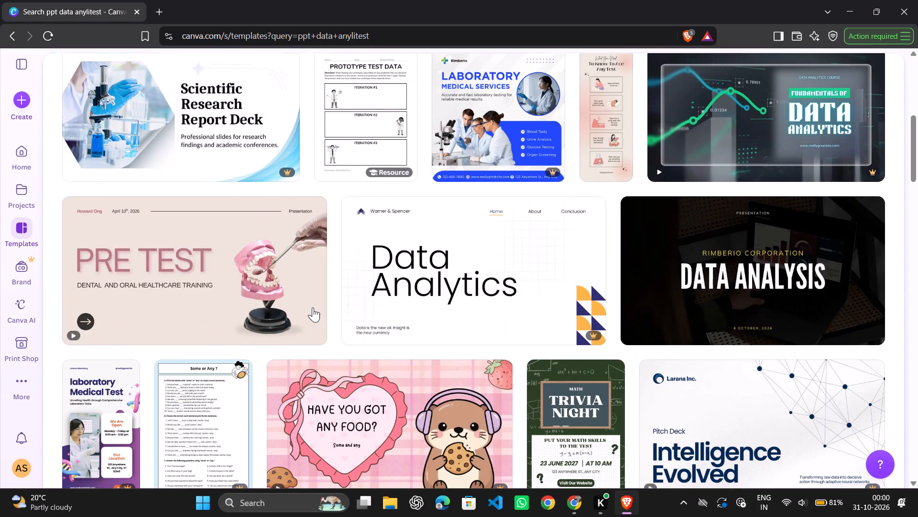
scroll(313, 307, "down", 1)
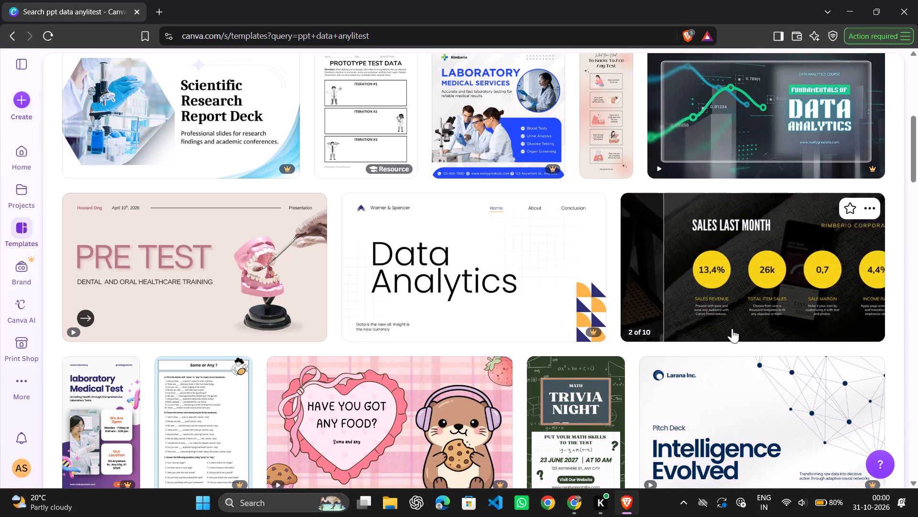
scroll(666, 345, "down", 3)
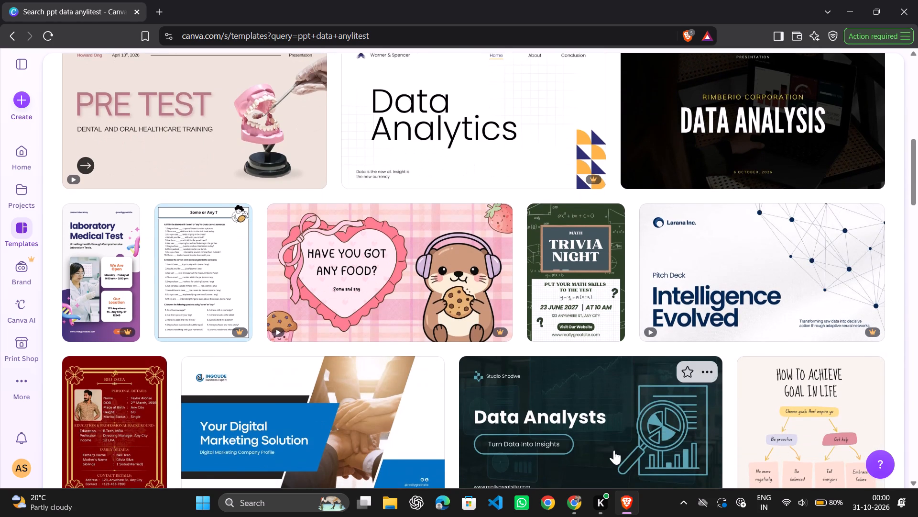
left_click(615, 445)
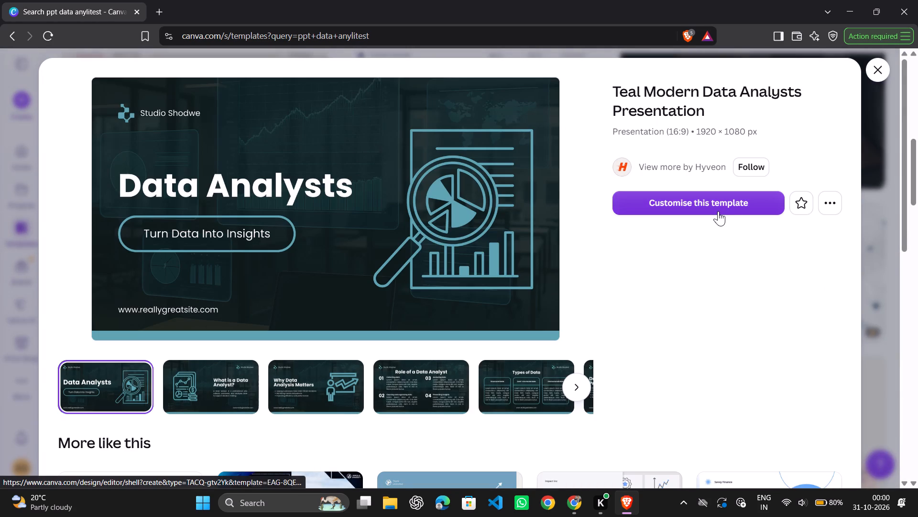
left_click(712, 211)
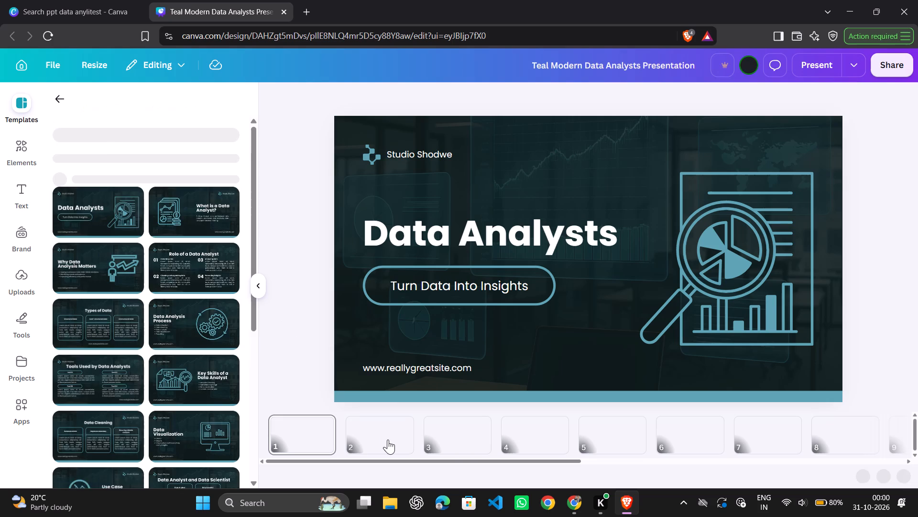
double_click(118, 236)
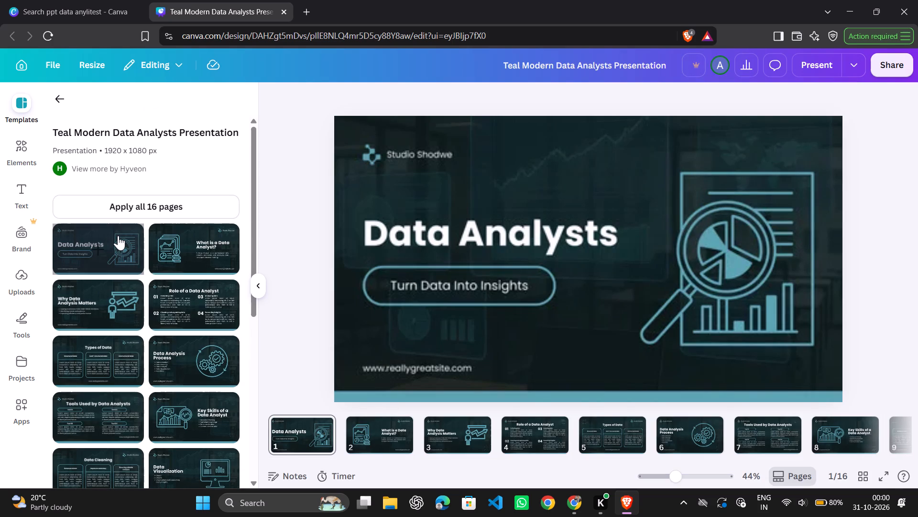
double_click(118, 236)
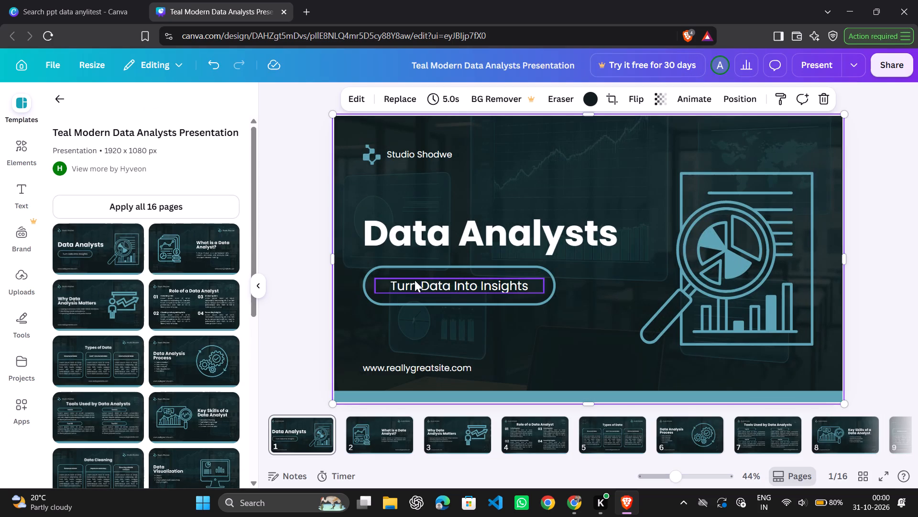
Make the rounded frame around "Turn Data Into Insights" taller and move it down, shifting the text down to sit centred inside.
left_click(415, 280)
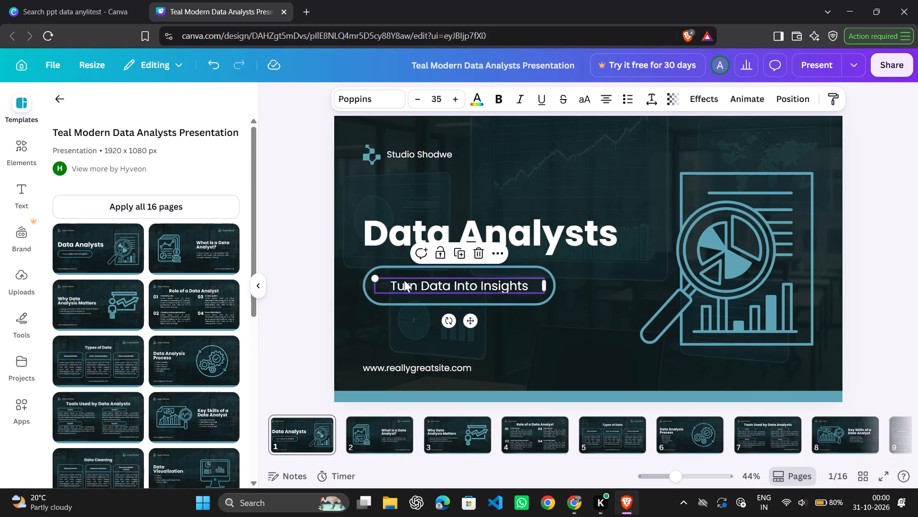
left_click_drag(391, 266, 387, 294)
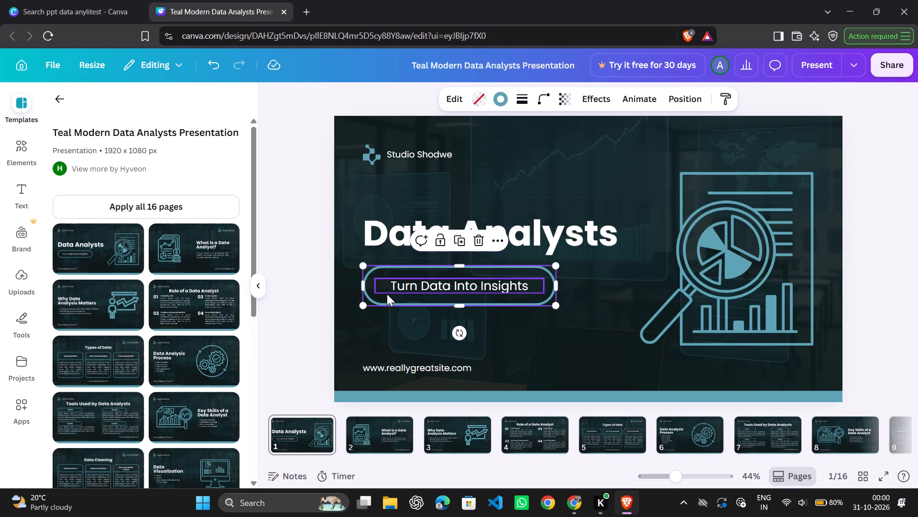
right_click_drag(460, 306, 456, 339)
left_click(421, 327)
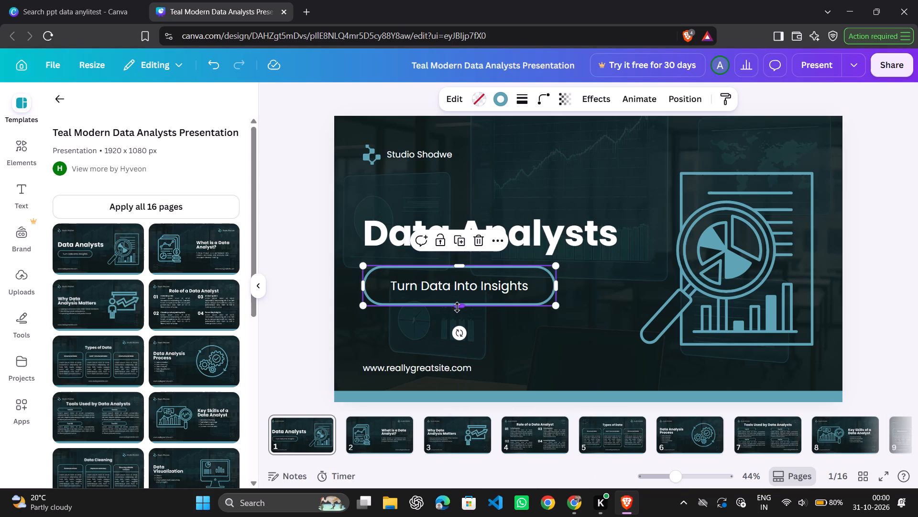
left_click_drag(458, 305, 445, 334)
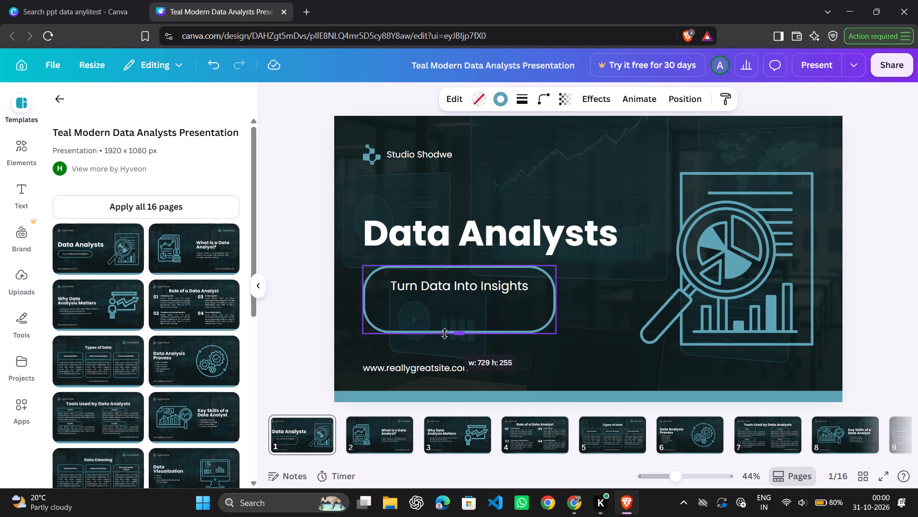
left_click_drag(445, 334, 445, 338)
left_click_drag(464, 281, 465, 303)
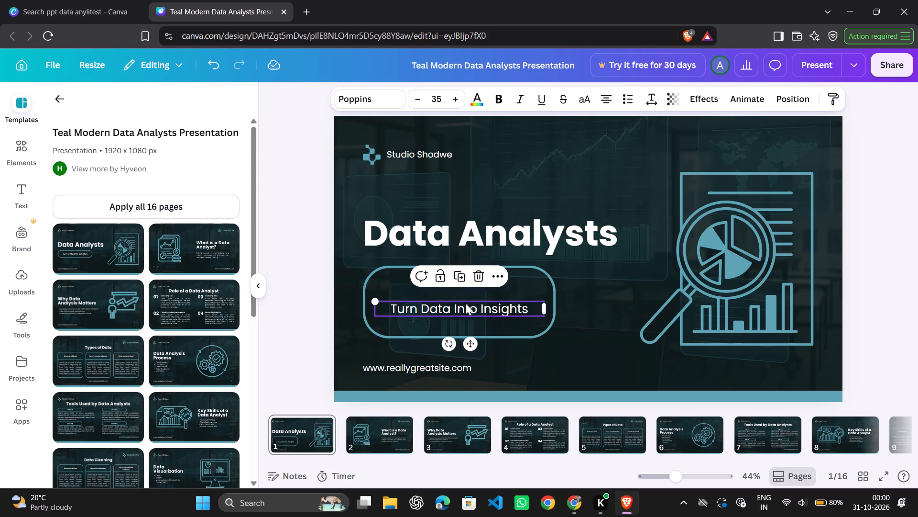
left_click(403, 289)
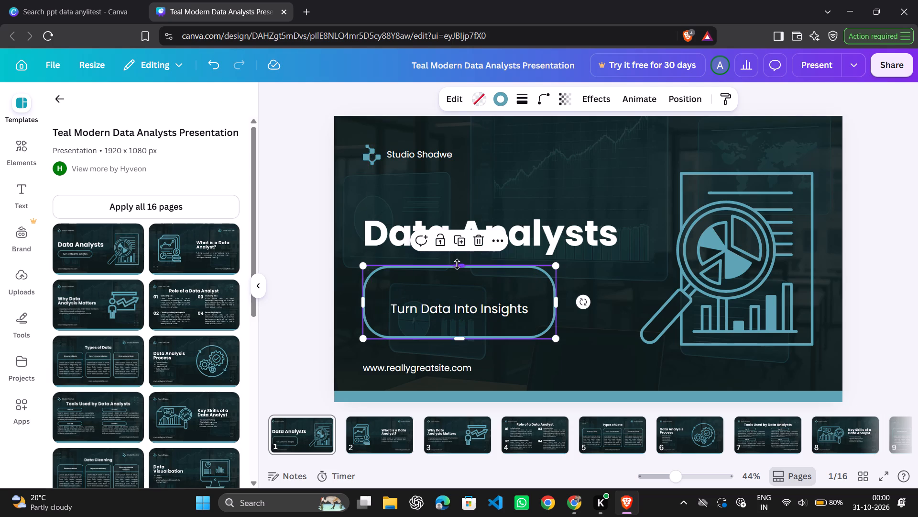
left_click_drag(462, 263, 457, 281)
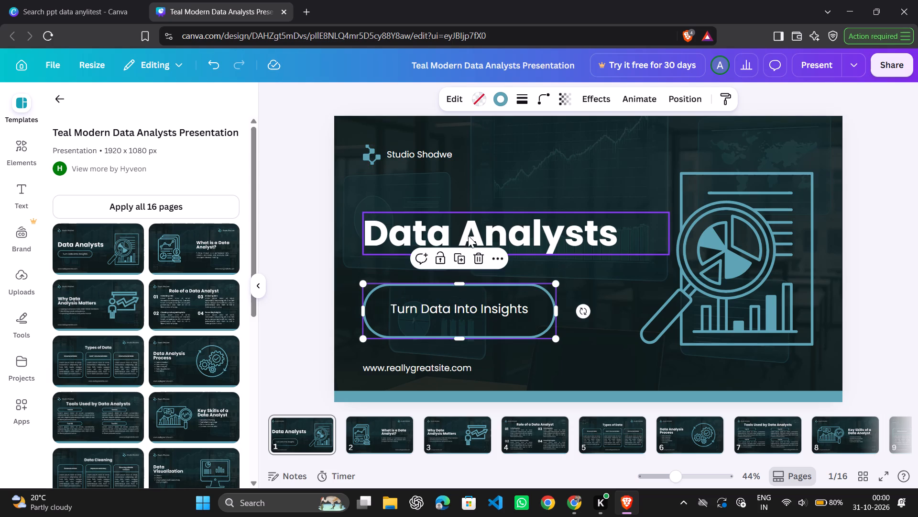
Enlarge the "Data Analysts" heading on the cover slightly, to a font size of about 102.
left_click(469, 233)
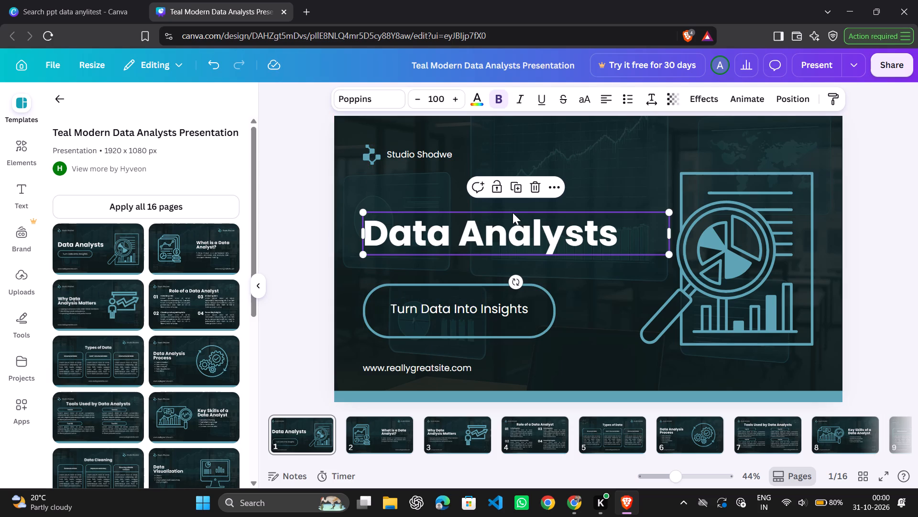
left_click_drag(513, 211, 507, 189)
left_click_drag(363, 209, 364, 186)
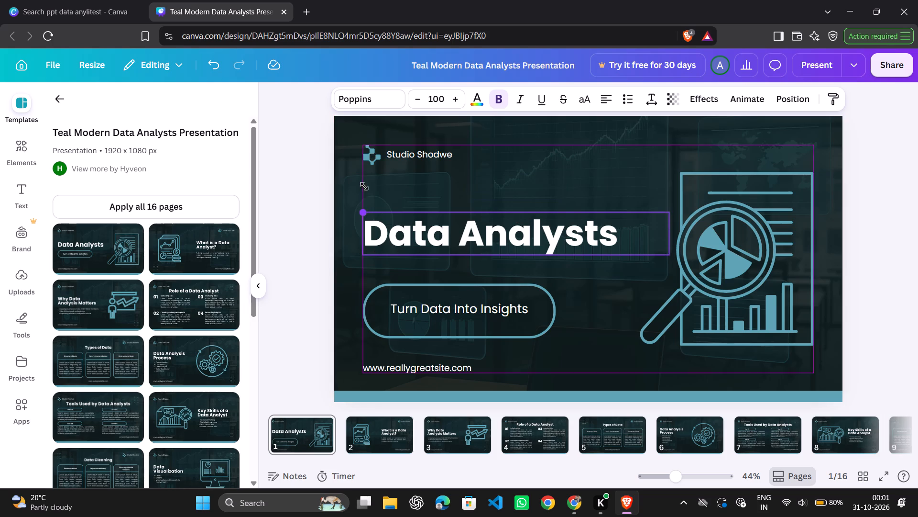
left_click_drag(364, 186, 364, 149)
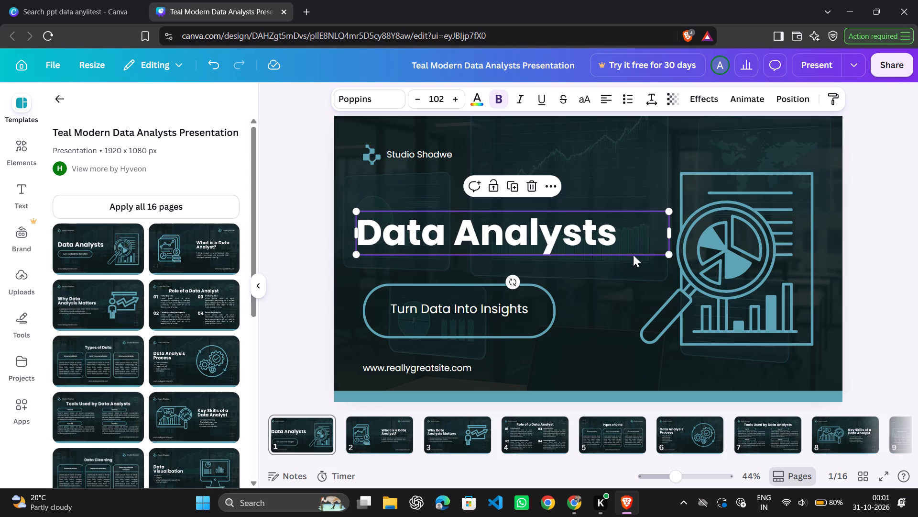
left_click_drag(666, 253, 668, 270)
Move the report and magnifying glass graphic to the right edge of the cover slide and slightly up.
left_click(668, 270)
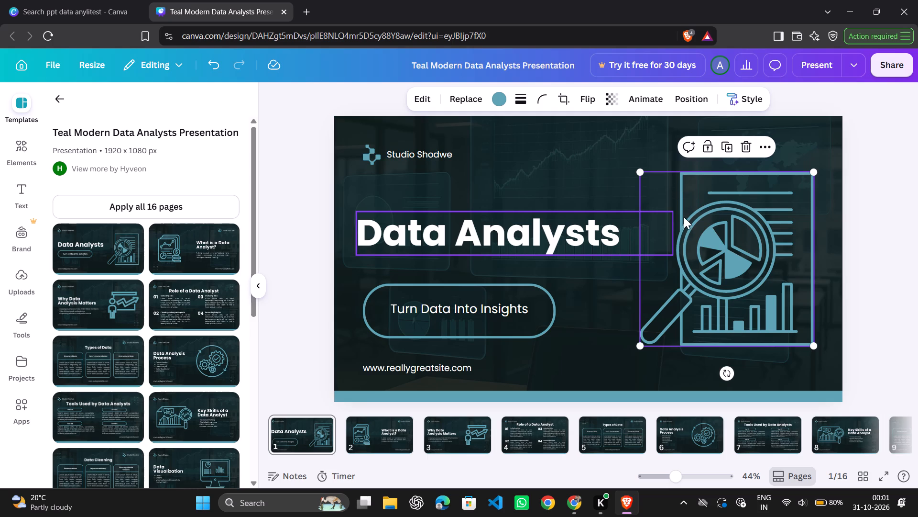
left_click_drag(684, 221, 717, 212)
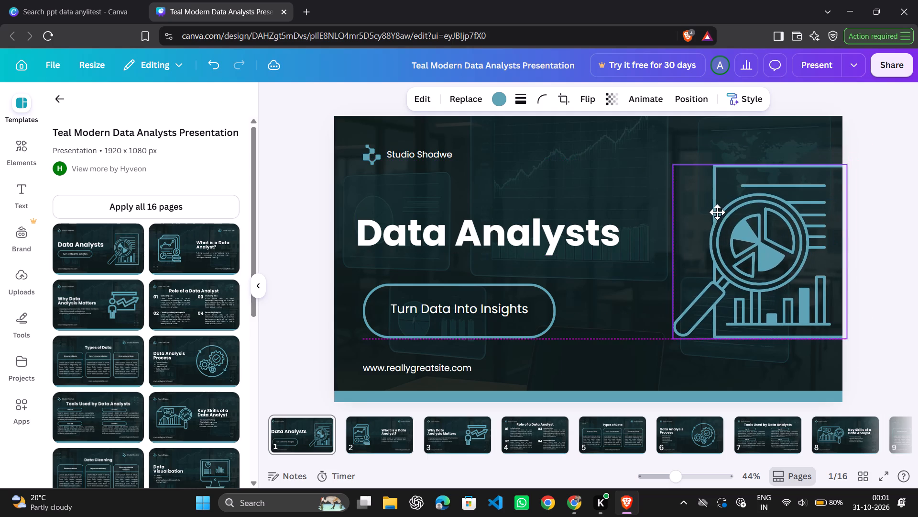
left_click_drag(717, 212, 722, 214)
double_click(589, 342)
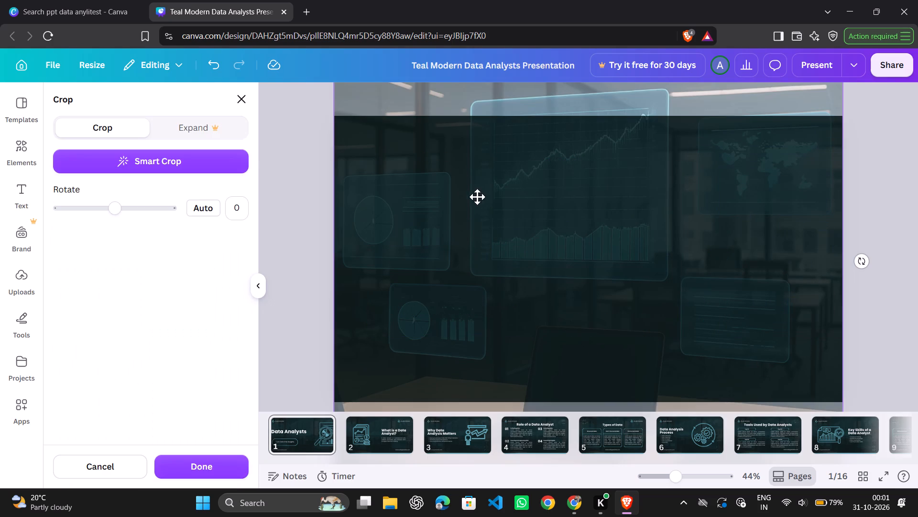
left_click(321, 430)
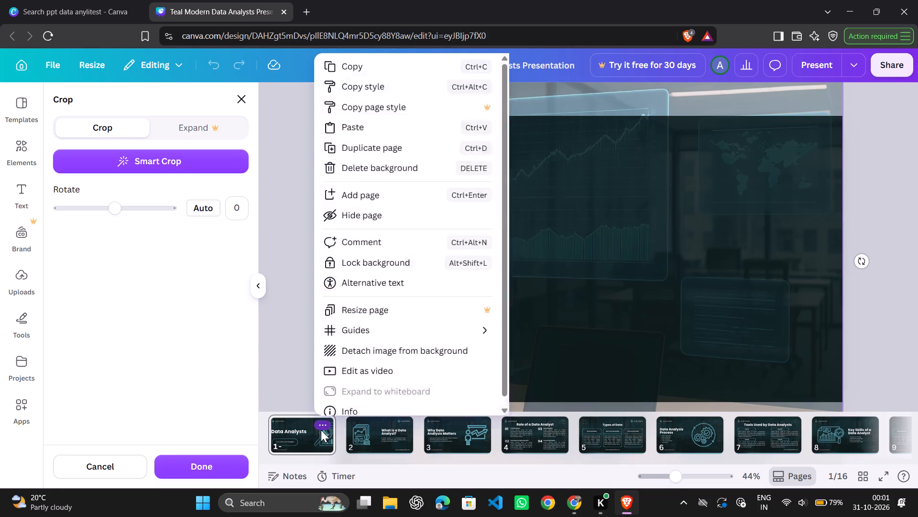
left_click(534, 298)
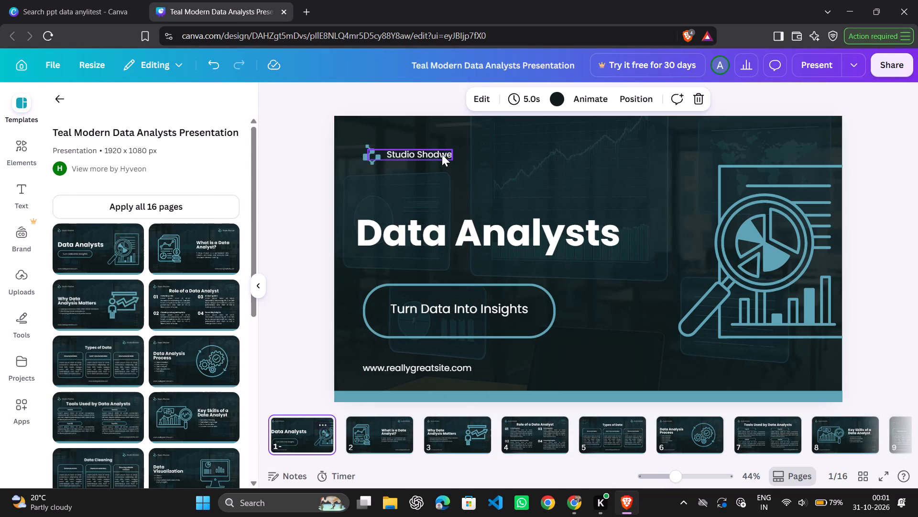
Move the "Studio Shodwe" text and its logo up and to the right, keeping the logo directly before the text.
left_click(442, 154)
left_click_drag(424, 152, 443, 132)
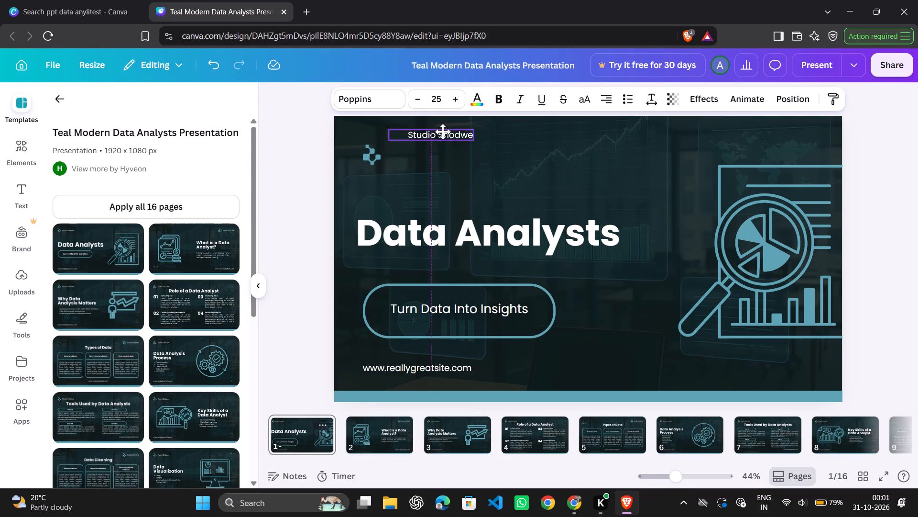
left_click_drag(443, 132, 439, 136)
left_click(366, 150)
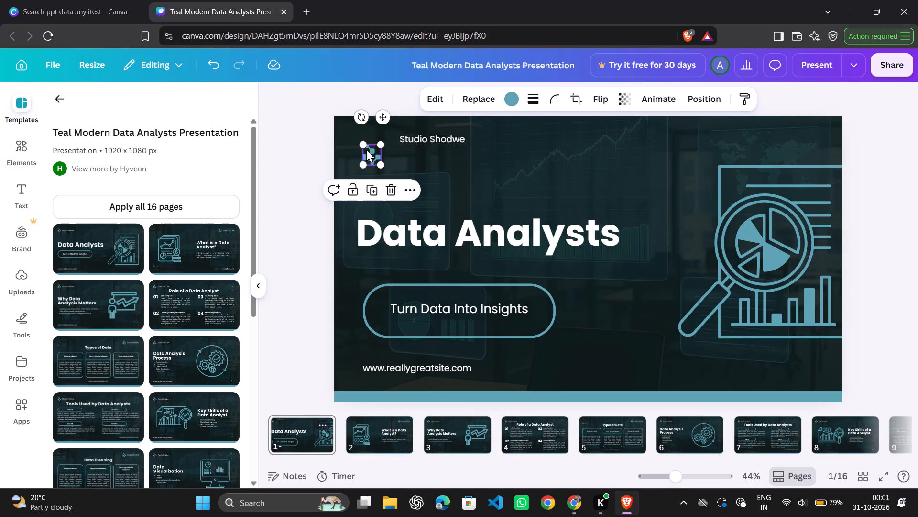
left_click_drag(366, 150, 382, 135)
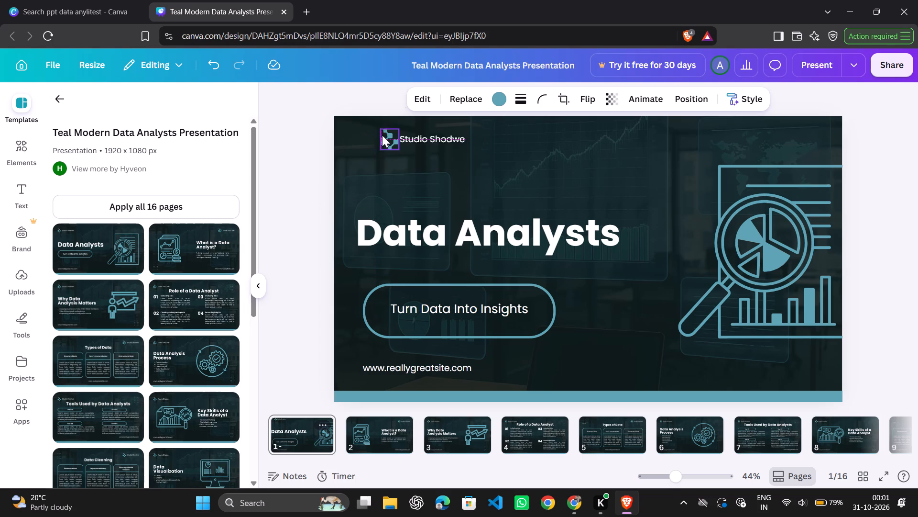
left_click(449, 147)
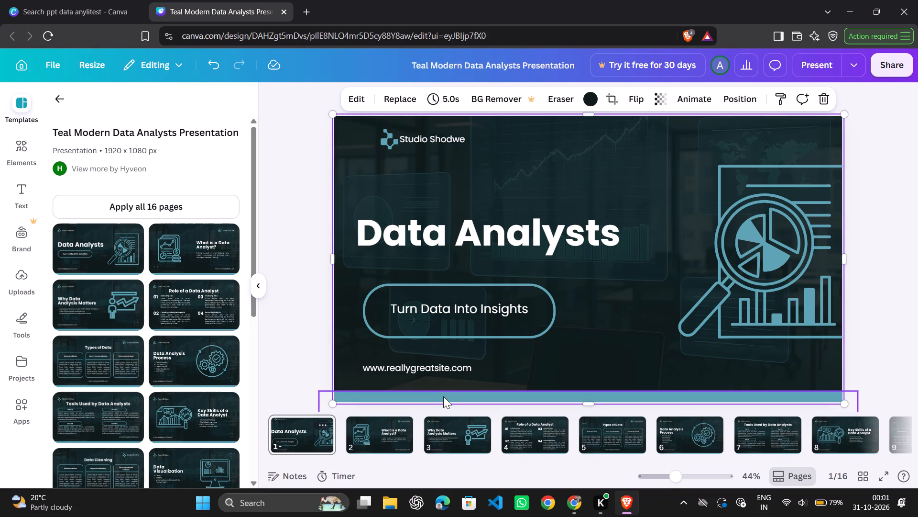
left_click(393, 422)
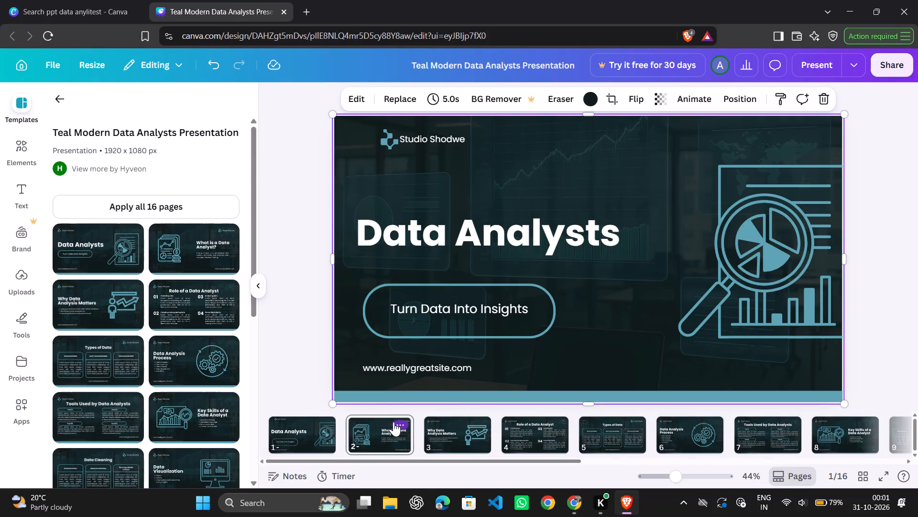
left_click(310, 435)
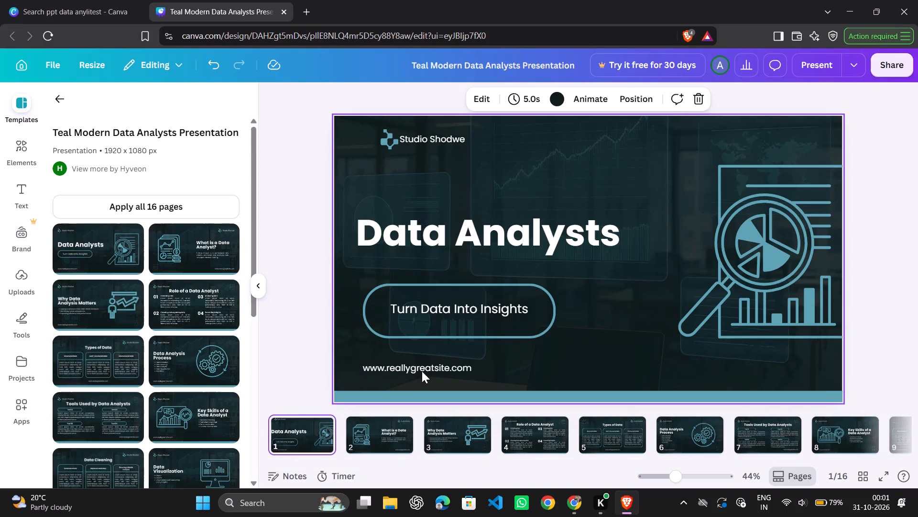
left_click(422, 371)
left_click(473, 363)
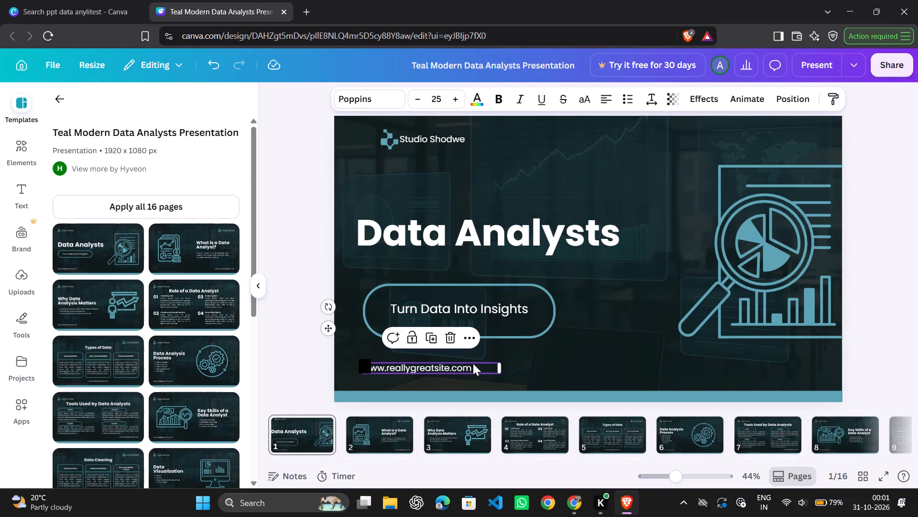
double_click(473, 363)
key("BackSpace")
key("BackSpace")
key("BackSpace")
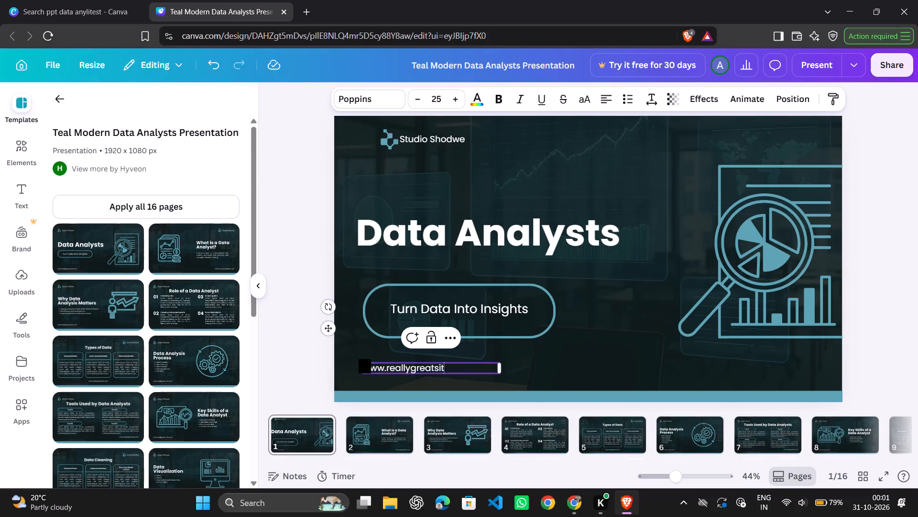
key("BackSpace")
key("BackSpace")
key("BackSpace")
key("BackSpace")
key("BackSpace")
key("BackSpace")
key("BackSpace")
key("BackSpace")
key("BackSpace")
key("BackSpace")
key("BackSpace")
key("BackSpace")
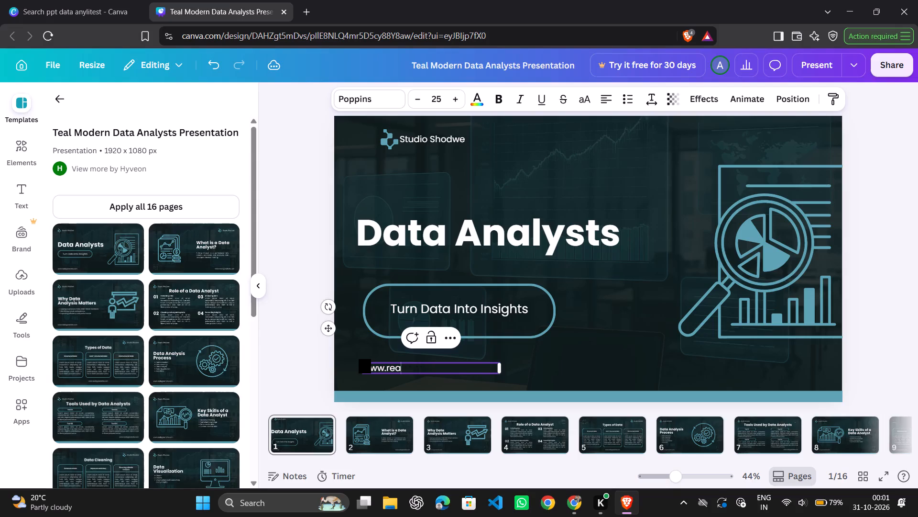
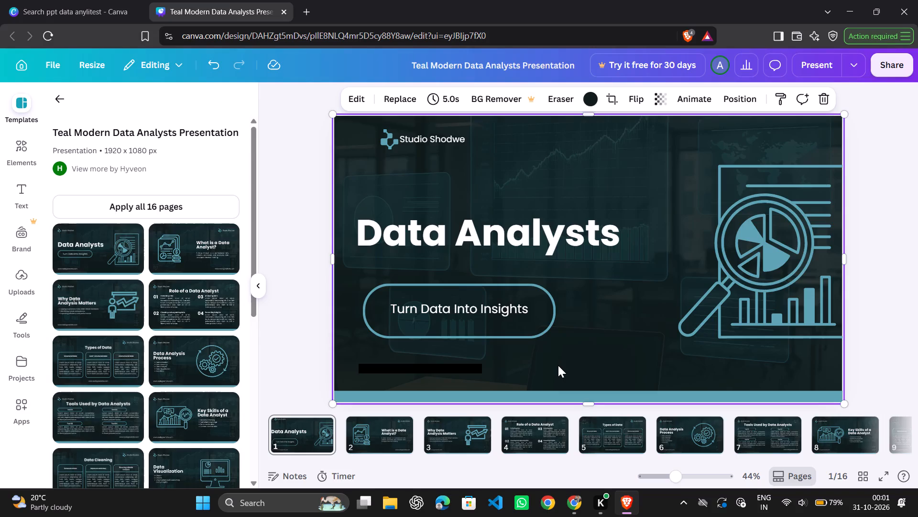
Move the contact text line at the bottom of the cover slide to the slide's lower right corner, just above the teal strip.
left_click_drag(476, 369, 645, 379)
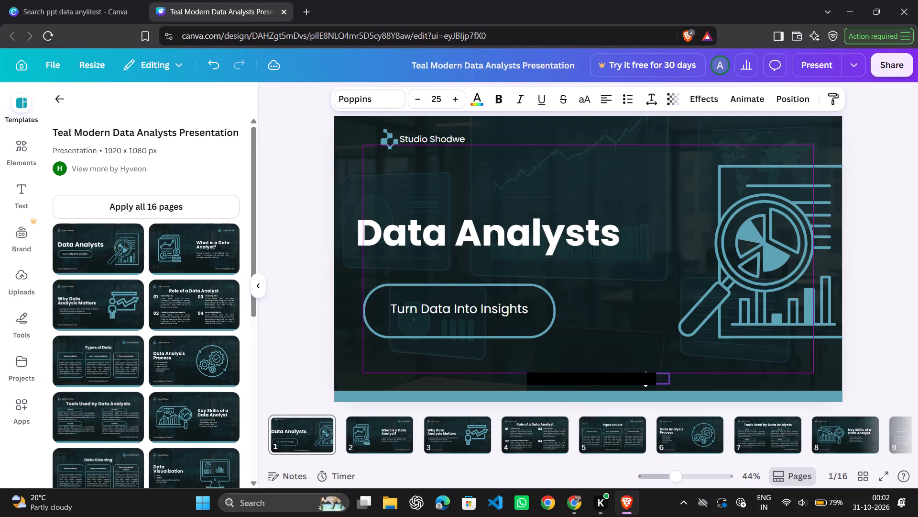
left_click_drag(645, 379, 813, 374)
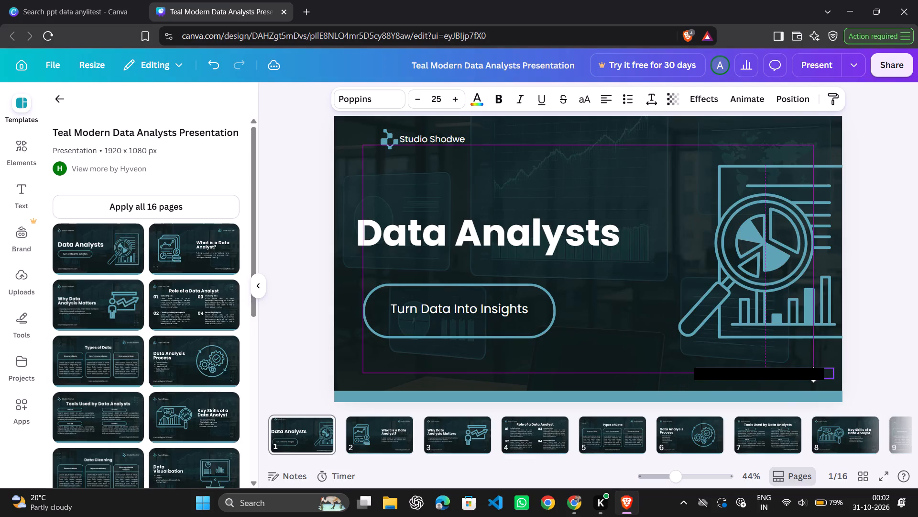
left_click_drag(813, 374, 823, 383)
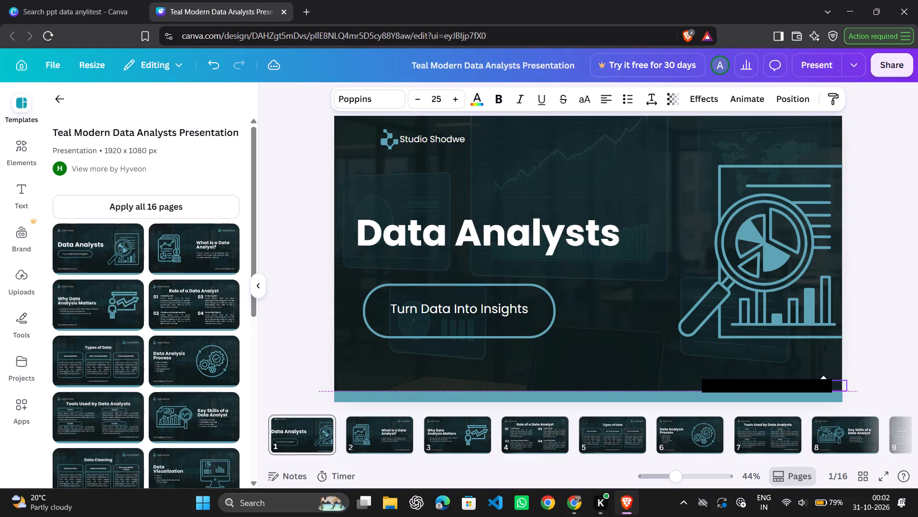
left_click_drag(823, 383, 820, 378)
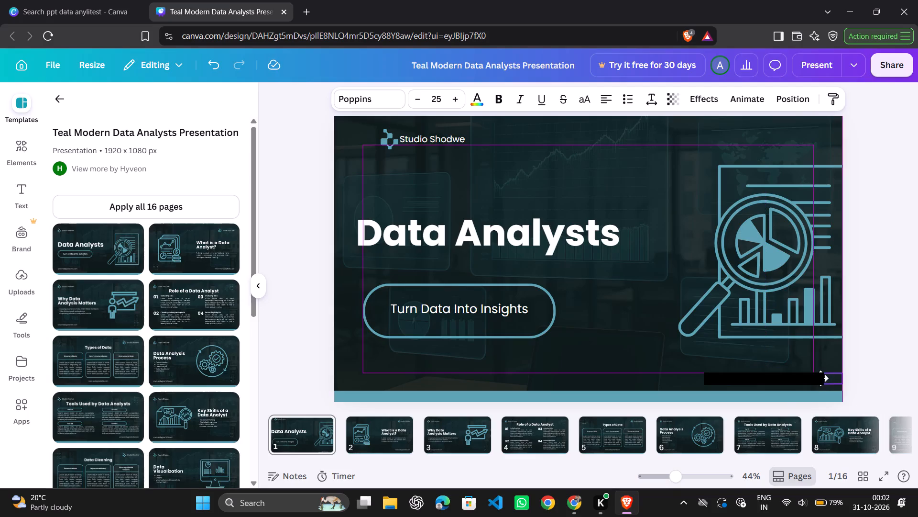
left_click_drag(820, 378, 820, 378)
left_click(670, 380)
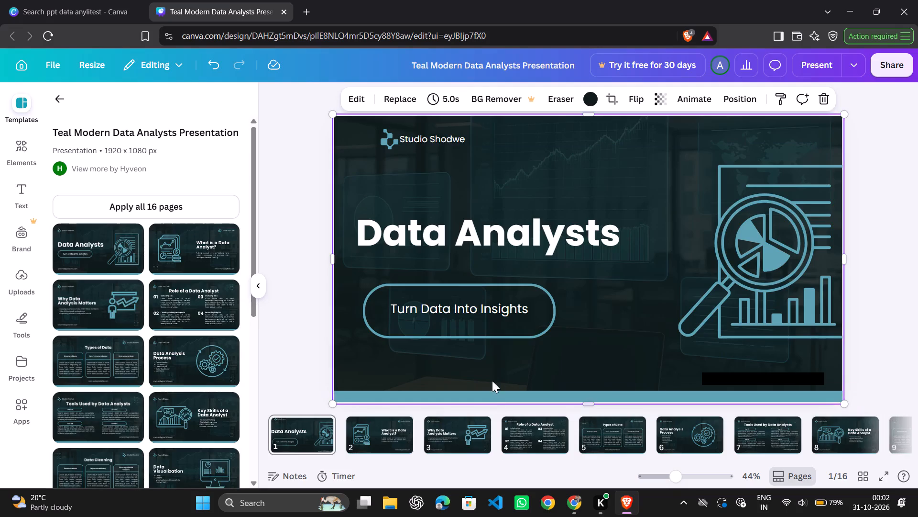
On slide 2, move the "Studio Shodwe" text and its logo to the slide's upper left corner, with the logo directly before the text.
left_click(382, 427)
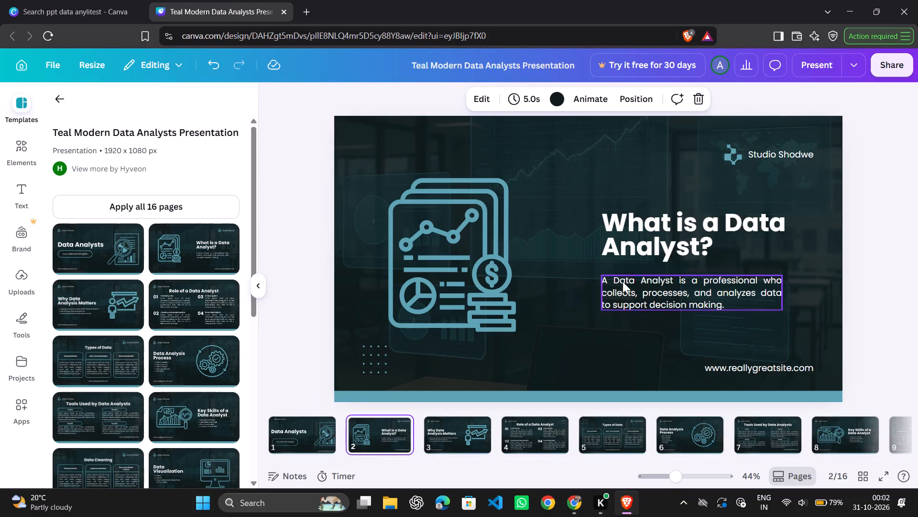
left_click_drag(786, 151, 432, 129)
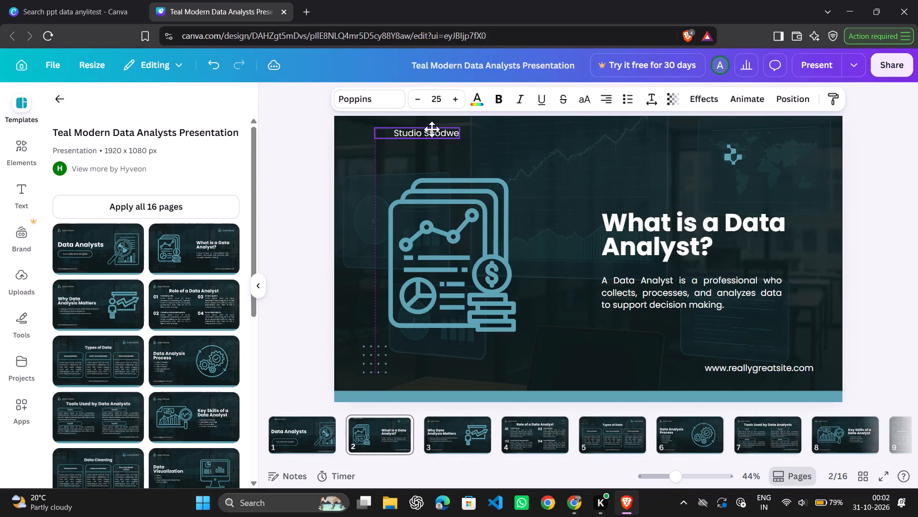
left_click_drag(432, 129, 434, 129)
left_click_drag(732, 158, 406, 166)
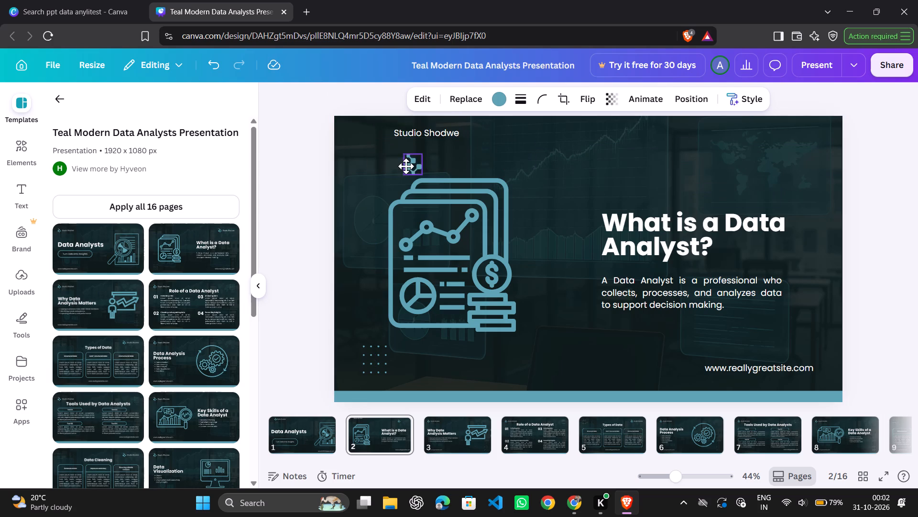
left_click_drag(406, 166, 382, 138)
Move the "What is a Data Analyst?" heading on slide 2 up and slightly to the right.
left_click_drag(648, 240, 662, 187)
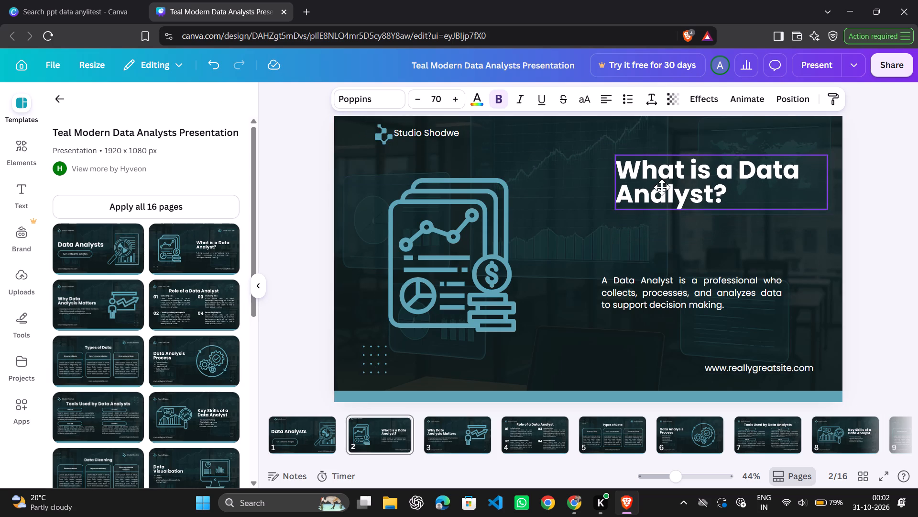
left_click_drag(662, 187, 662, 187)
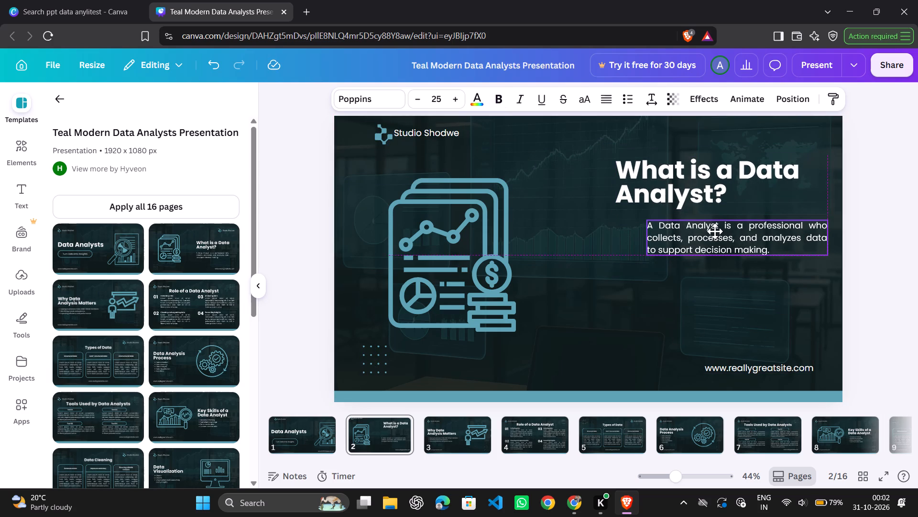
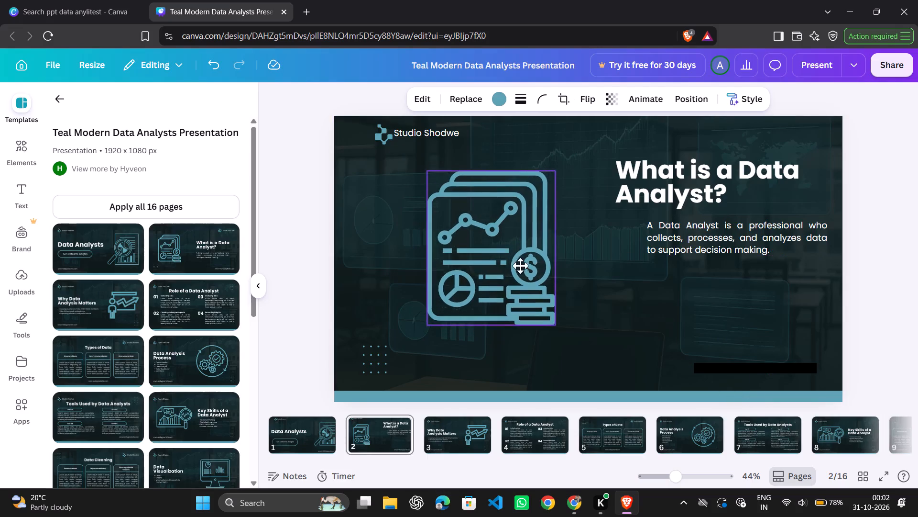
Move the report-and-coins illustration on slide 2 slightly down and to the right.
left_click_drag(520, 266, 542, 292)
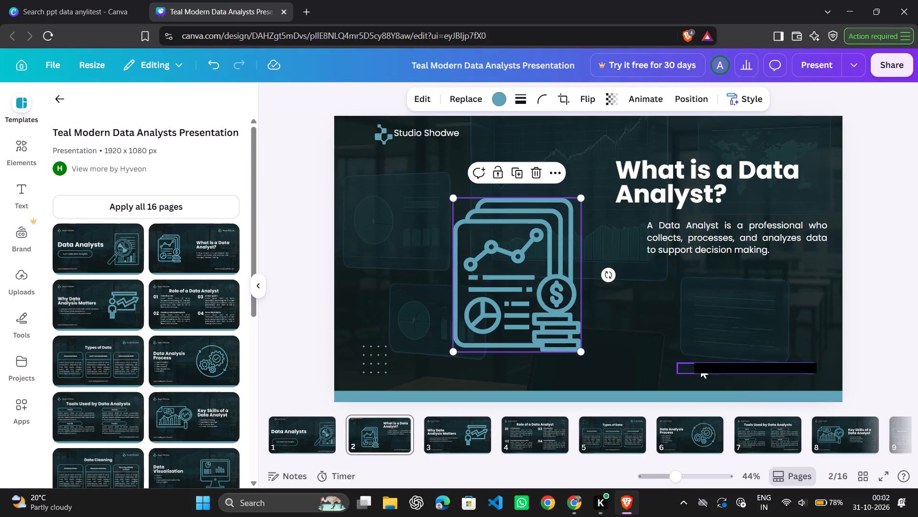
Move the dot grid decoration from slide 2's lower left to the slide's upper right corner.
left_click_drag(372, 363, 491, 187)
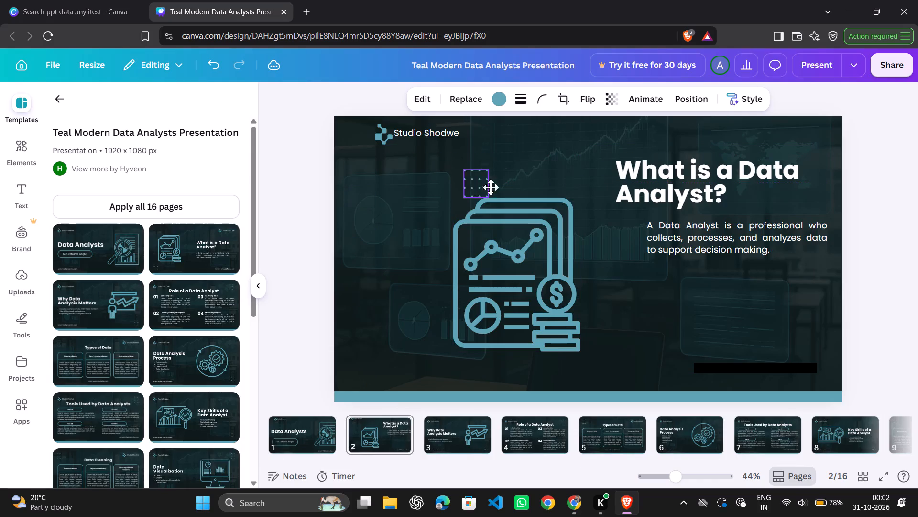
left_click_drag(491, 187, 822, 140)
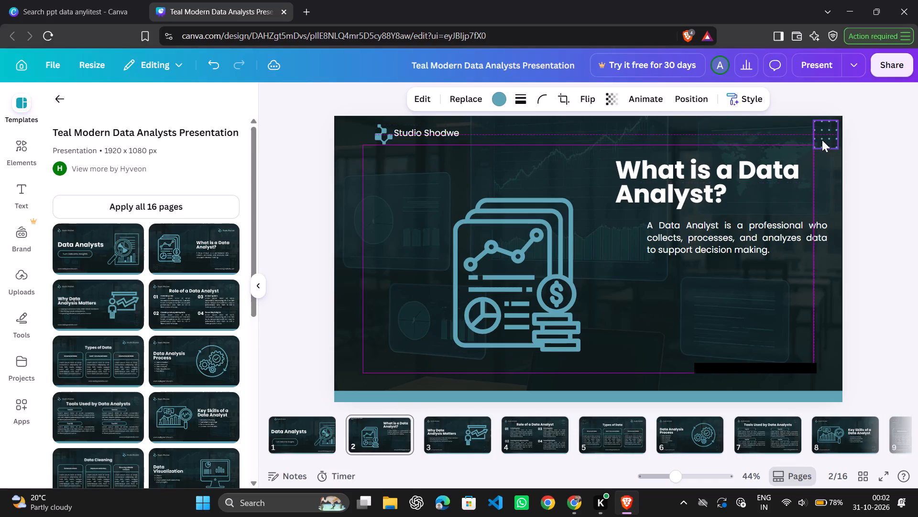
left_click(750, 123)
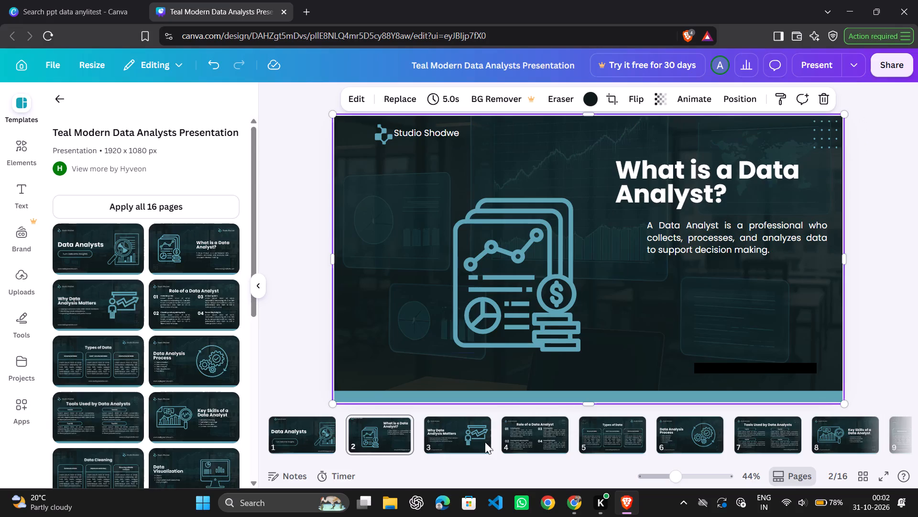
On slide 3, swap sides: heading and bullet list to the slide's right half, presenter-and-chart illustration to its left half.
left_click(465, 441)
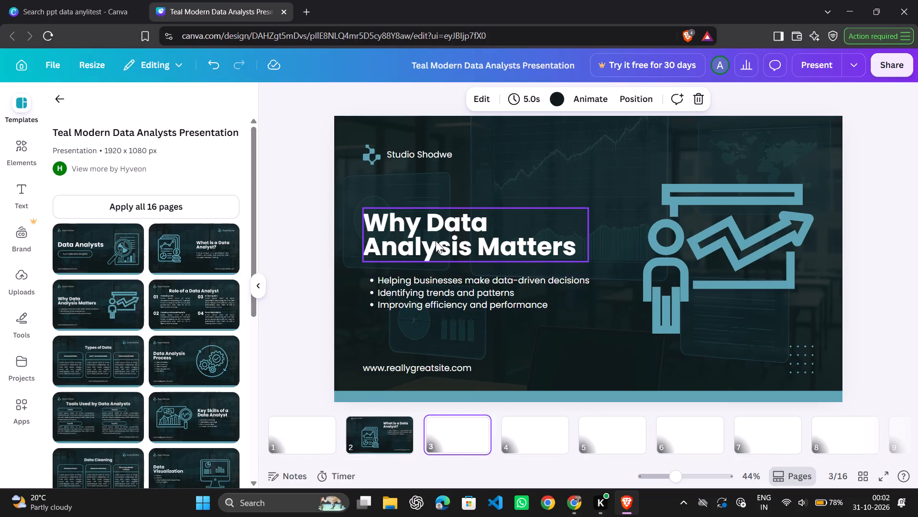
left_click(441, 234)
left_click(441, 234)
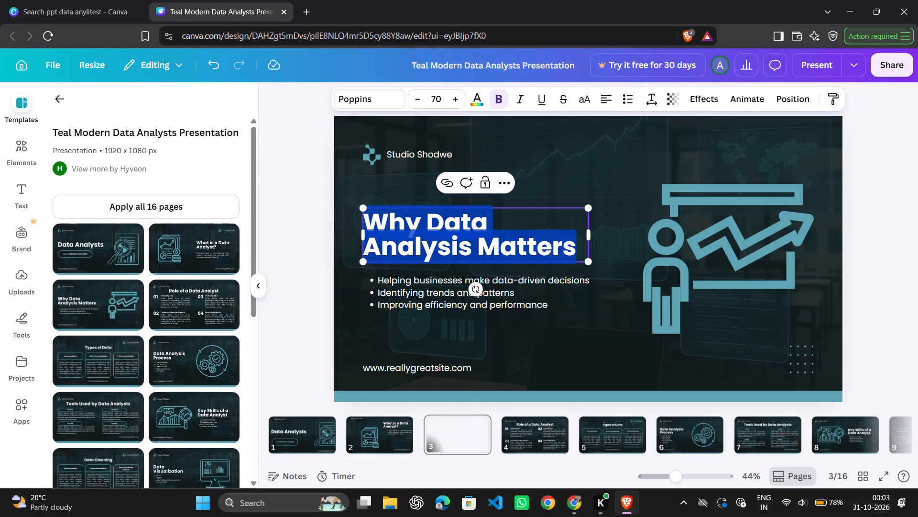
left_click(584, 161)
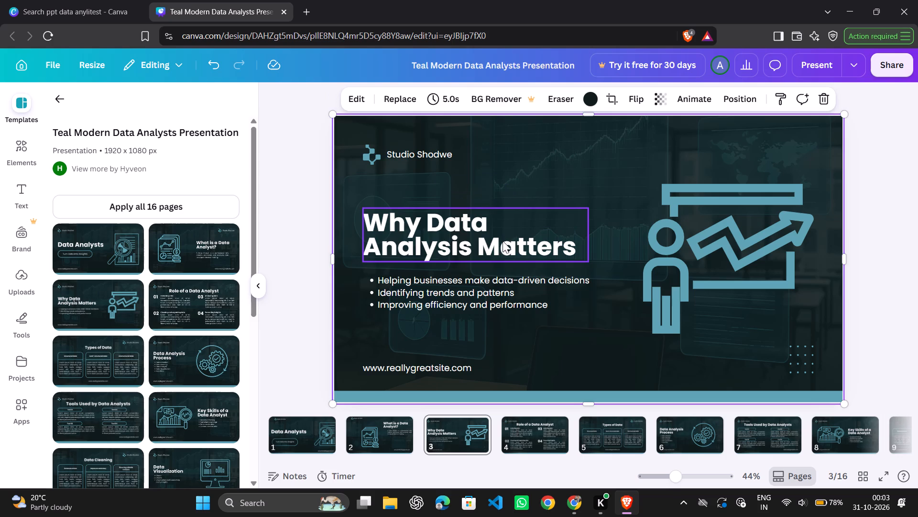
left_click_drag(496, 246, 748, 169)
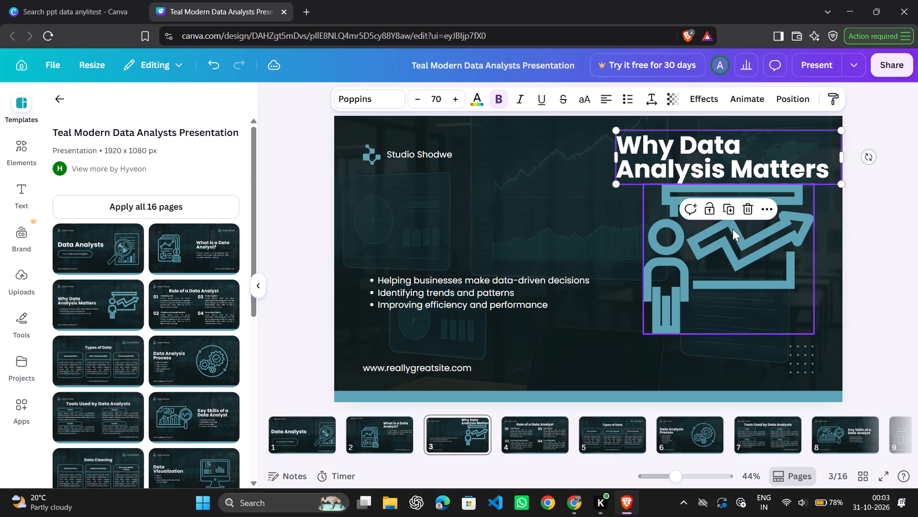
left_click_drag(488, 292, 742, 362)
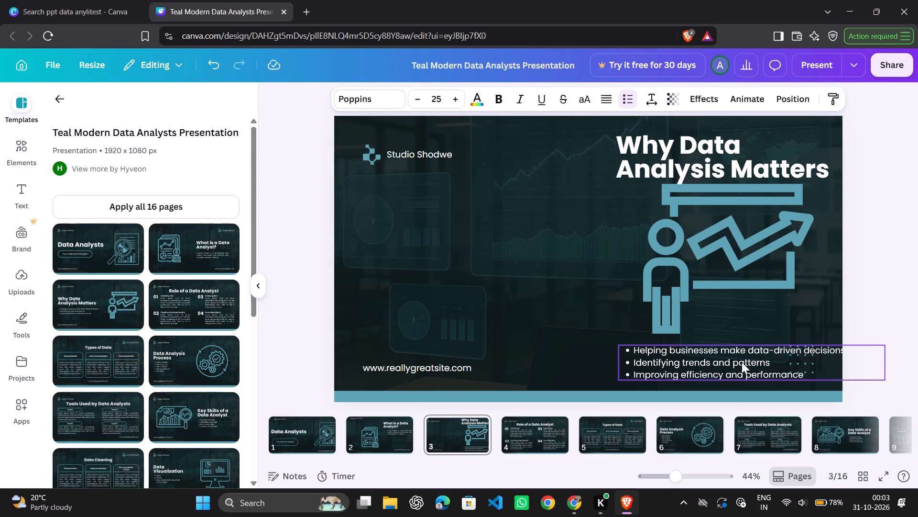
left_click_drag(746, 263, 466, 267)
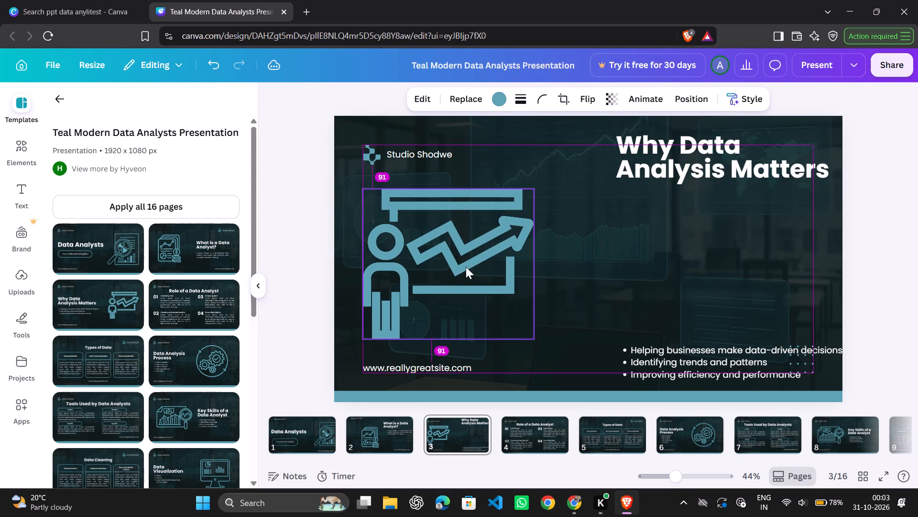
left_click_drag(667, 364, 656, 232)
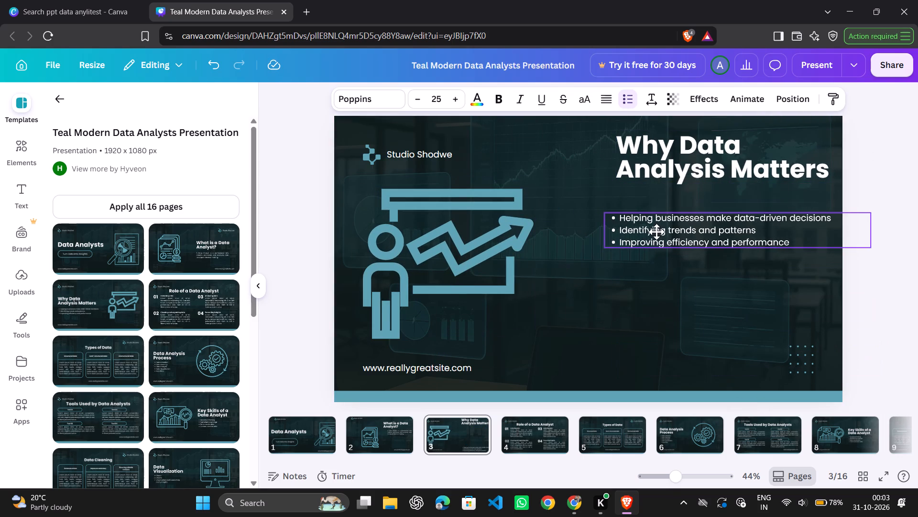
Lower the "Why Data Analysis Matters" heading, widen its box leftward to fit "Why Data Analysis" on one line, and realign the bullets beneath.
left_click_drag(676, 167, 683, 184)
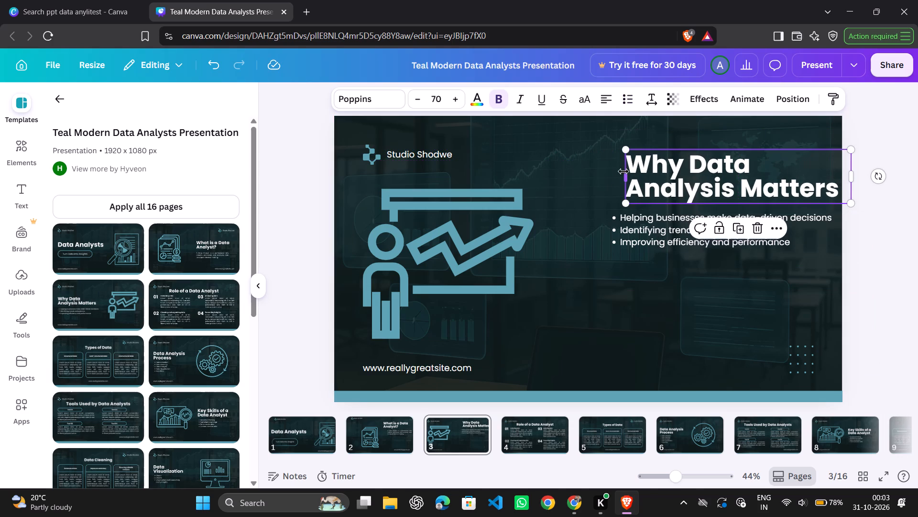
left_click_drag(625, 177, 576, 186)
left_click_drag(660, 236, 641, 245)
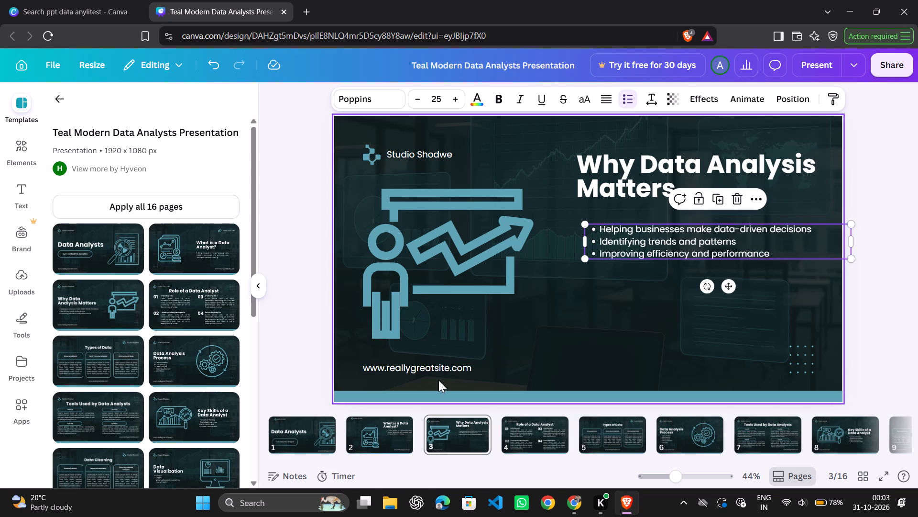
left_click_drag(442, 368, 783, 385)
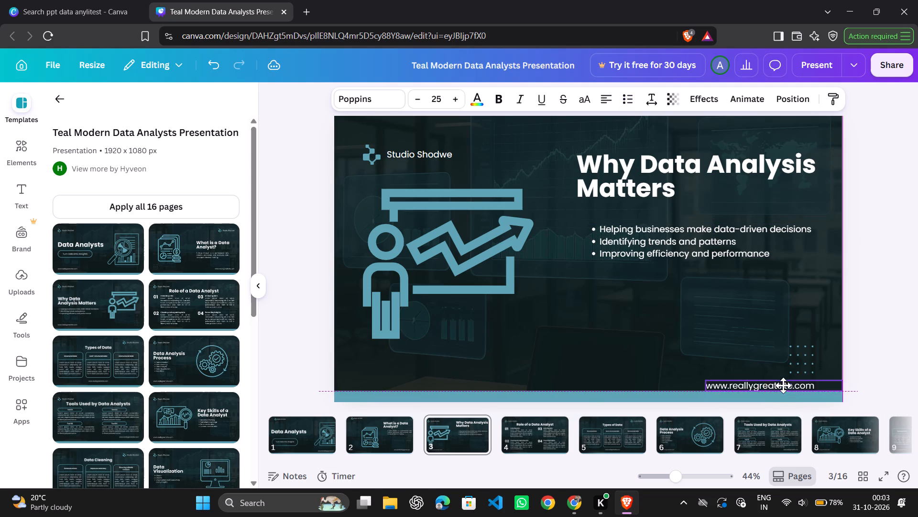
left_click_drag(783, 385, 783, 380)
Move the dot grid decoration on slide 3 to the slide's upper right corner, above the heading.
left_click_drag(803, 365, 800, 362)
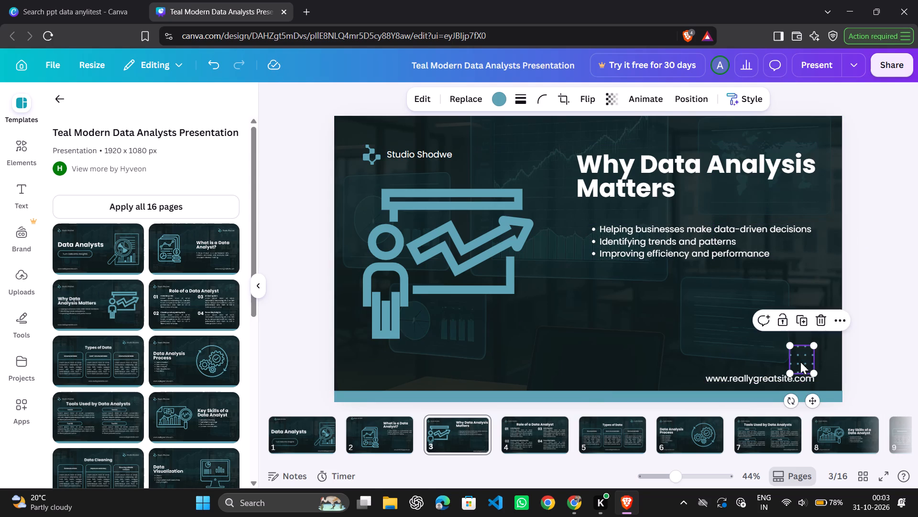
left_click_drag(800, 362, 463, 273)
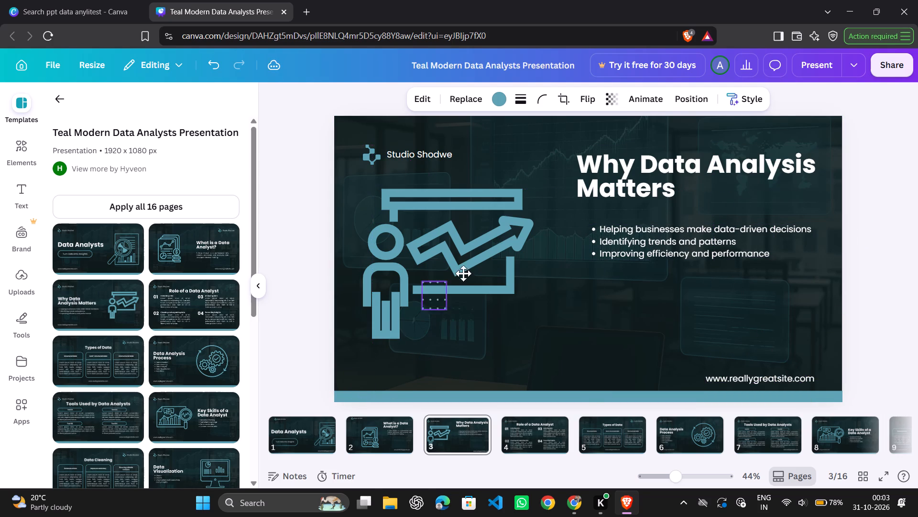
left_click_drag(463, 273, 831, 133)
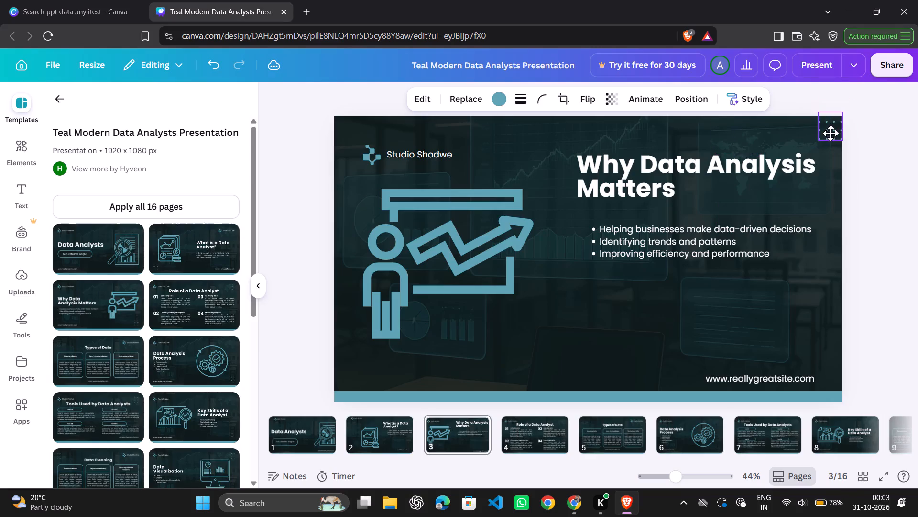
left_click_drag(831, 133, 830, 138)
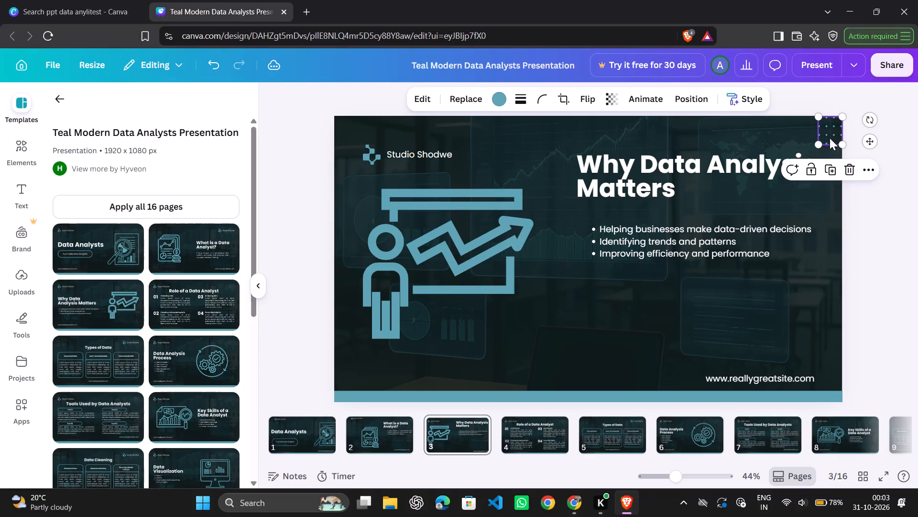
left_click(730, 375)
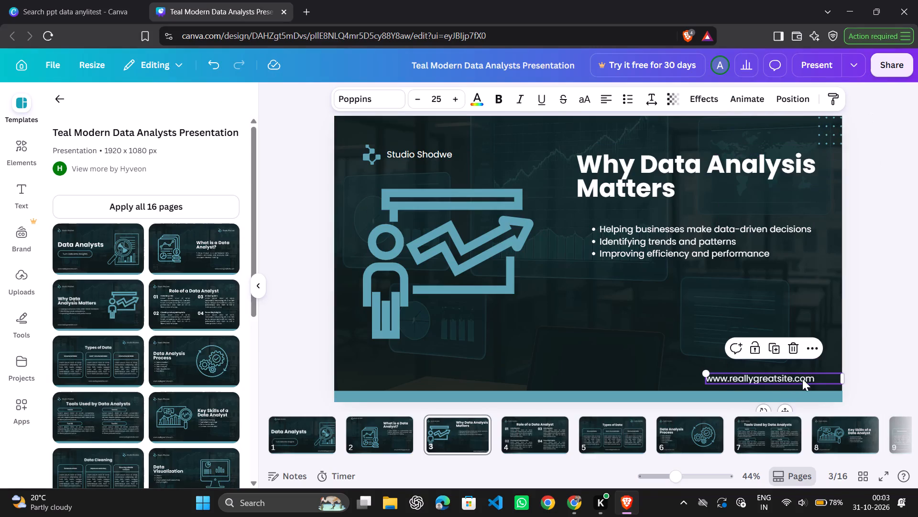
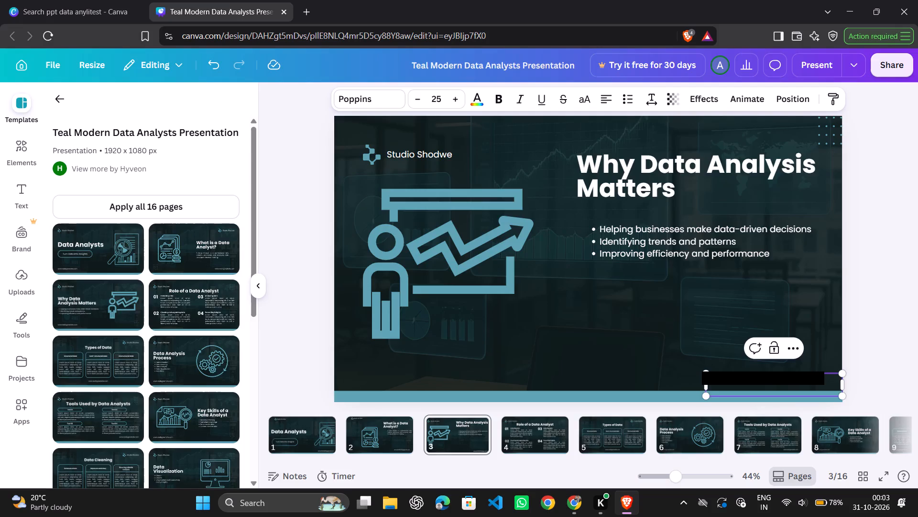
On slide 4, move the "Studio Shodwe" text up near the slide's top edge and place the logo icon directly to its left.
left_click(532, 437)
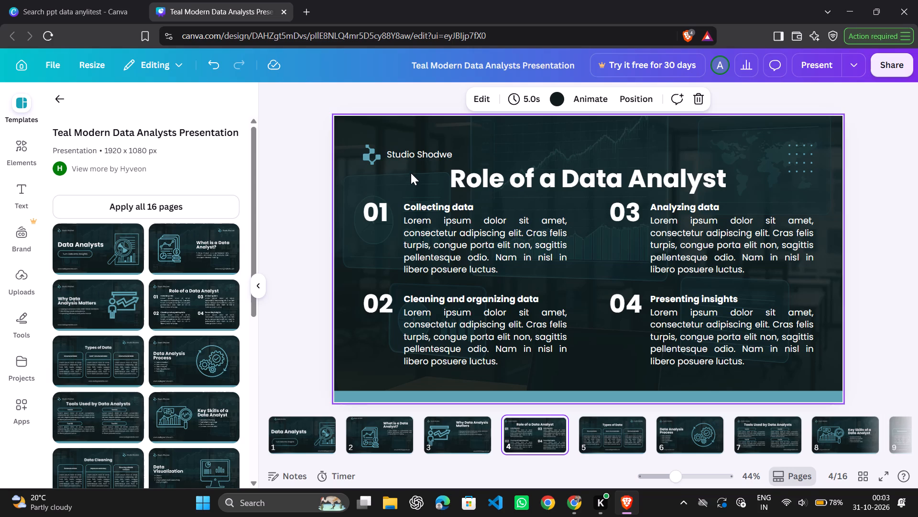
left_click_drag(419, 153, 419, 125)
left_click_drag(413, 122, 424, 130)
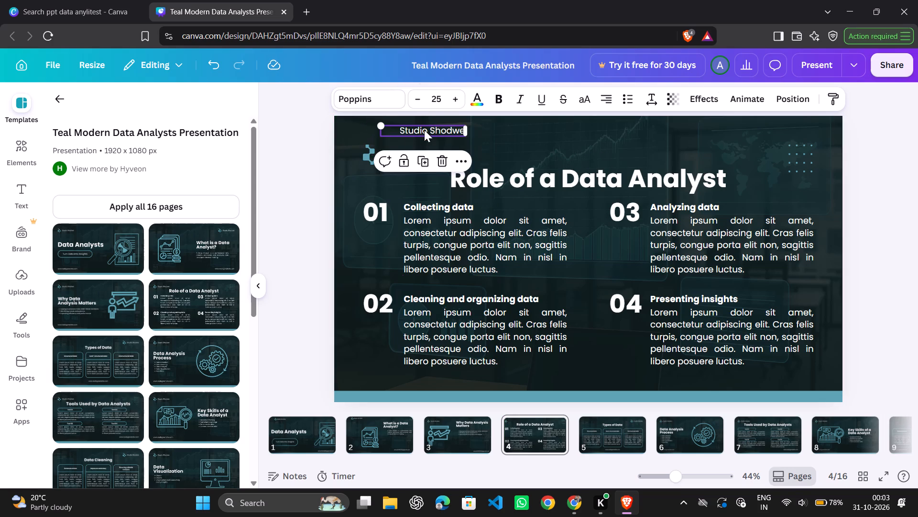
left_click_drag(364, 152, 363, 126)
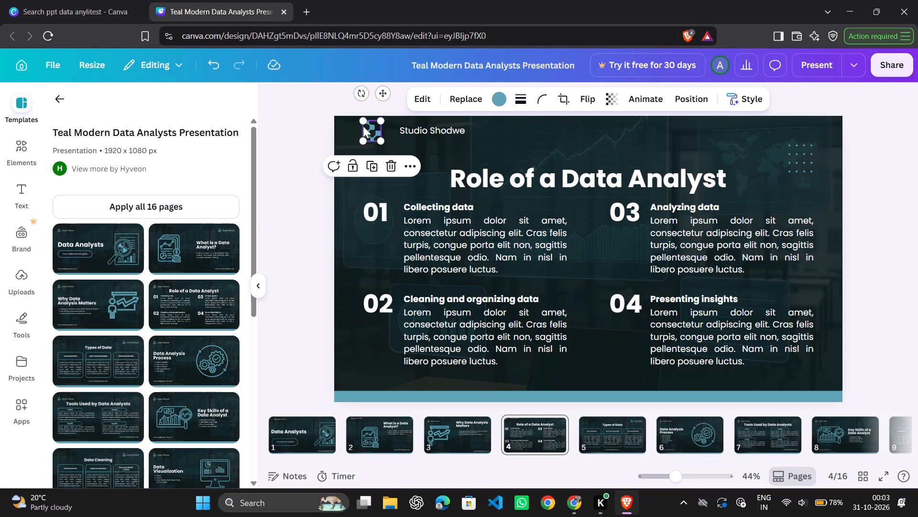
left_click(364, 127)
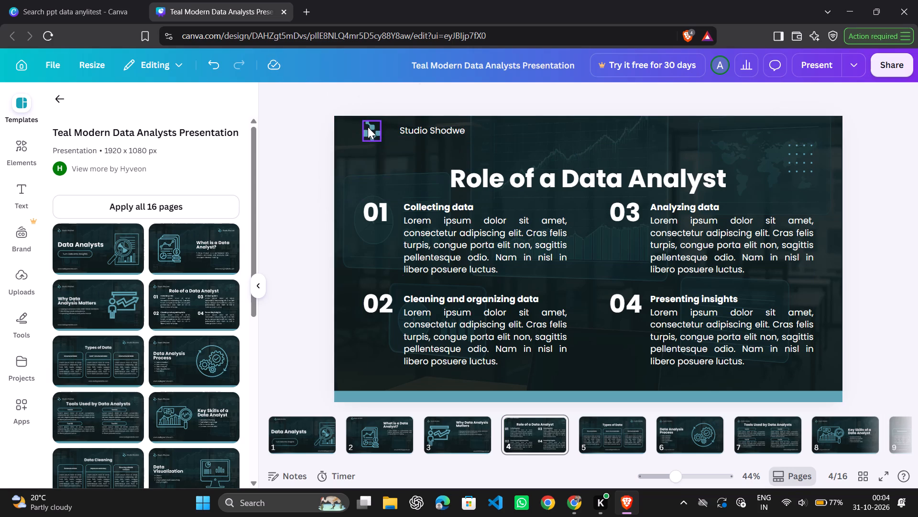
left_click_drag(368, 127, 385, 128)
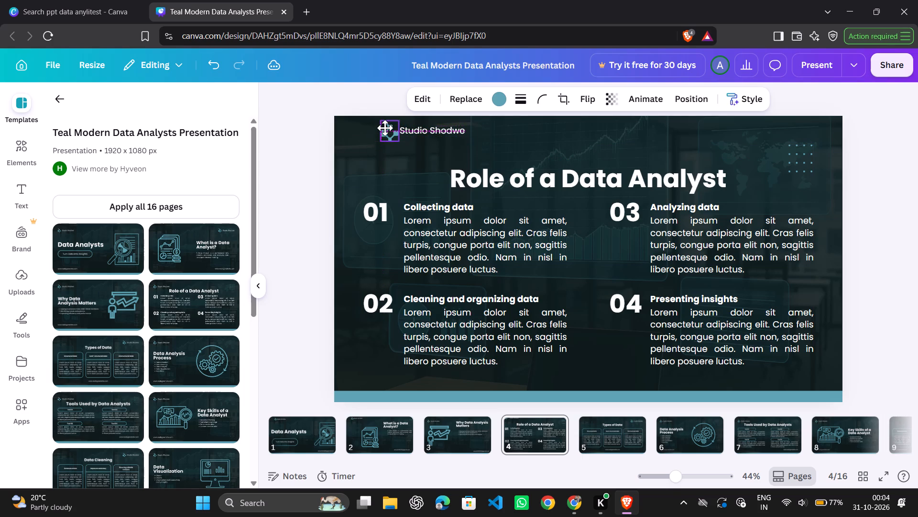
left_click_drag(385, 128, 385, 128)
left_click(474, 140)
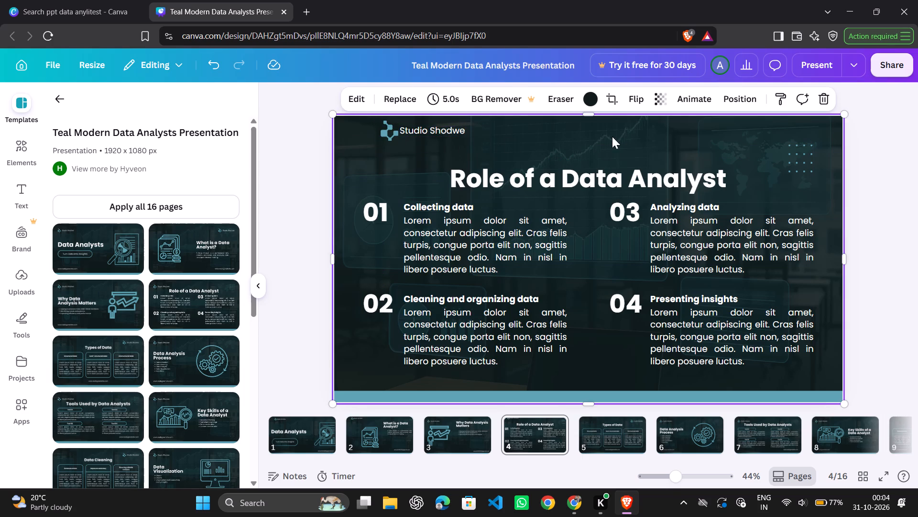
Move the dot grid decoration on slide 4 into the slide's upper right corner.
left_click_drag(796, 152, 821, 128)
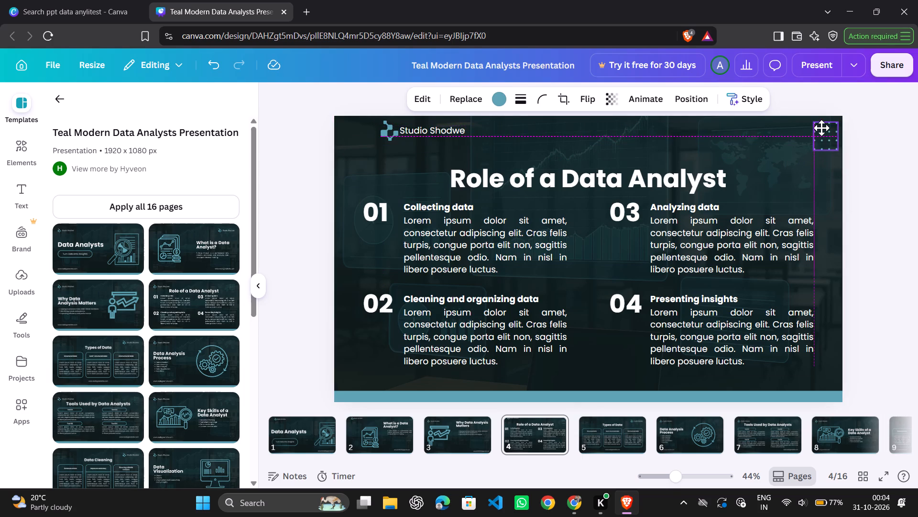
left_click_drag(821, 128, 824, 125)
Raise the "Role of a Data Analyst" heading to the slide's top, level with and to the right of "Studio Shodwe".
left_click_drag(568, 180, 601, 145)
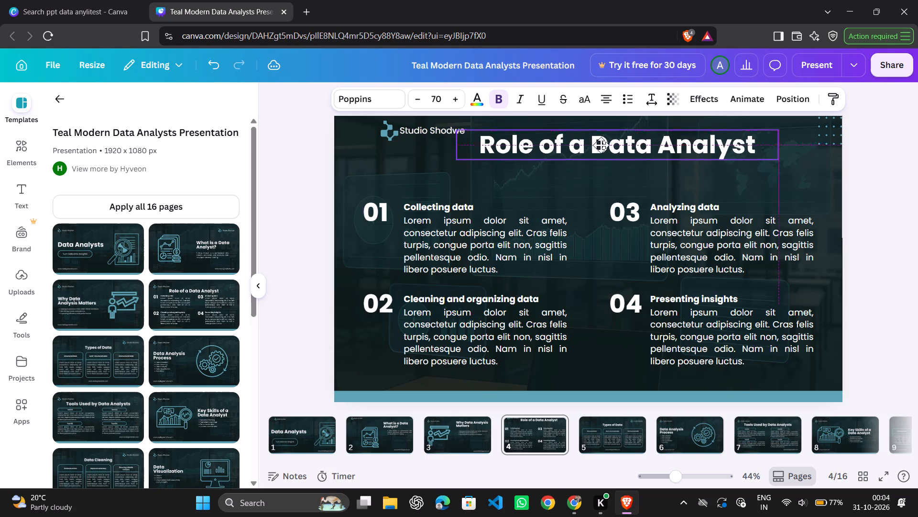
left_click_drag(601, 145, 612, 135)
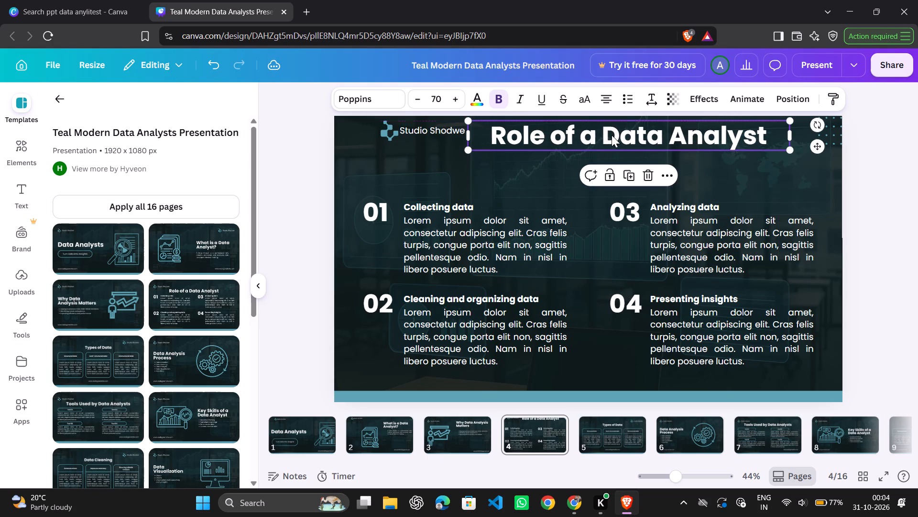
Move the 01 "Collecting data" block up and slightly right, keeping its number, title and paragraph together just below the logo.
left_click_drag(485, 234, 501, 183)
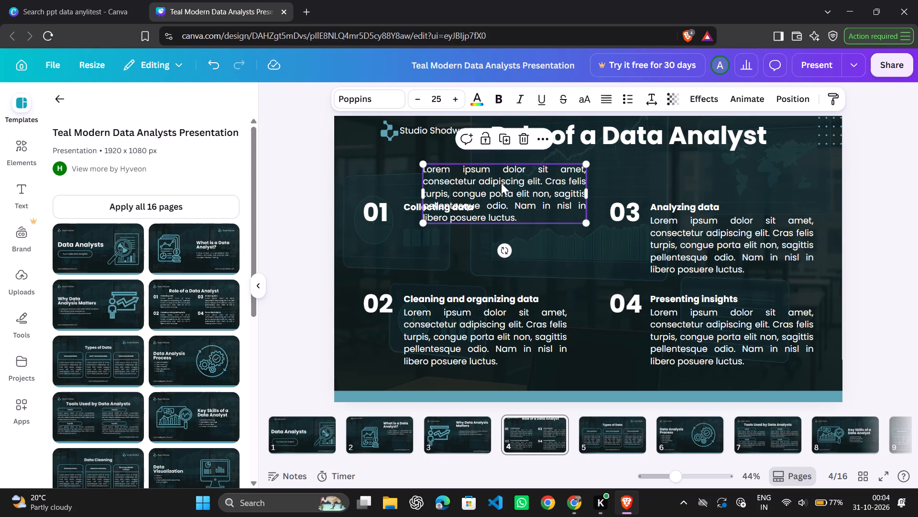
left_click_drag(409, 209, 408, 152)
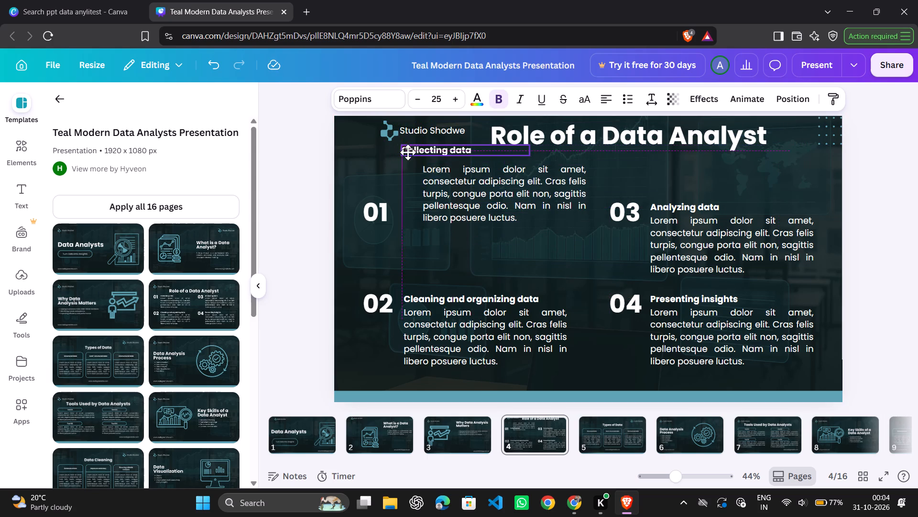
left_click_drag(408, 152, 431, 160)
left_click_drag(373, 212, 394, 164)
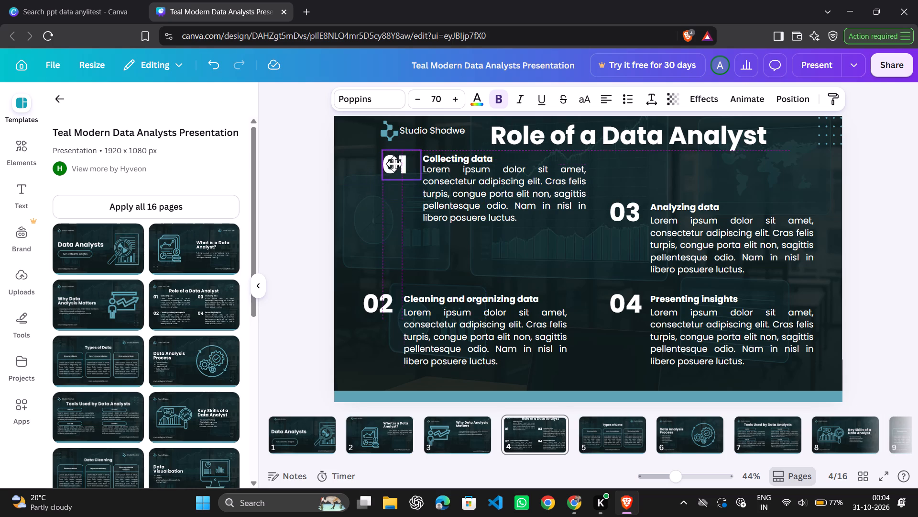
left_click_drag(394, 164, 394, 163)
left_click(374, 235)
Move the 02 "Cleaning and organizing data" paragraph, title and number up and slightly right, aligned beneath the 01 block.
left_click_drag(425, 313, 452, 243)
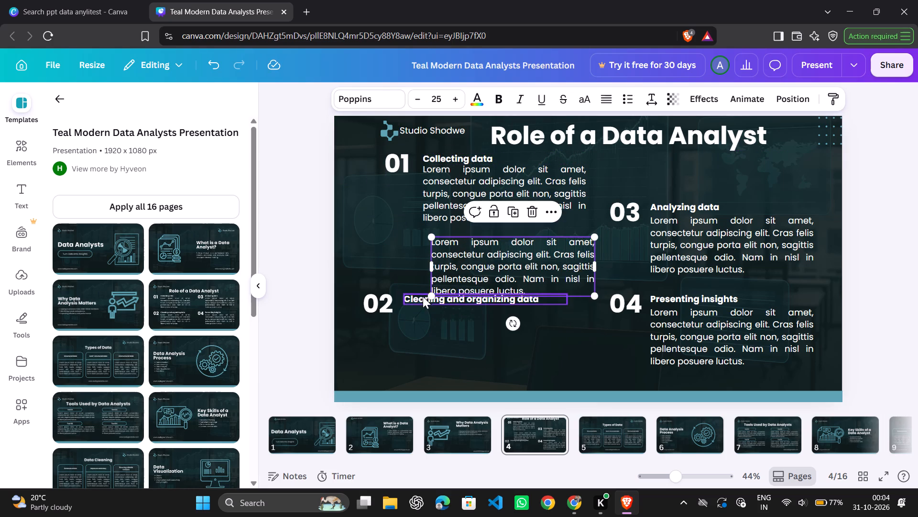
left_click_drag(419, 300, 441, 233)
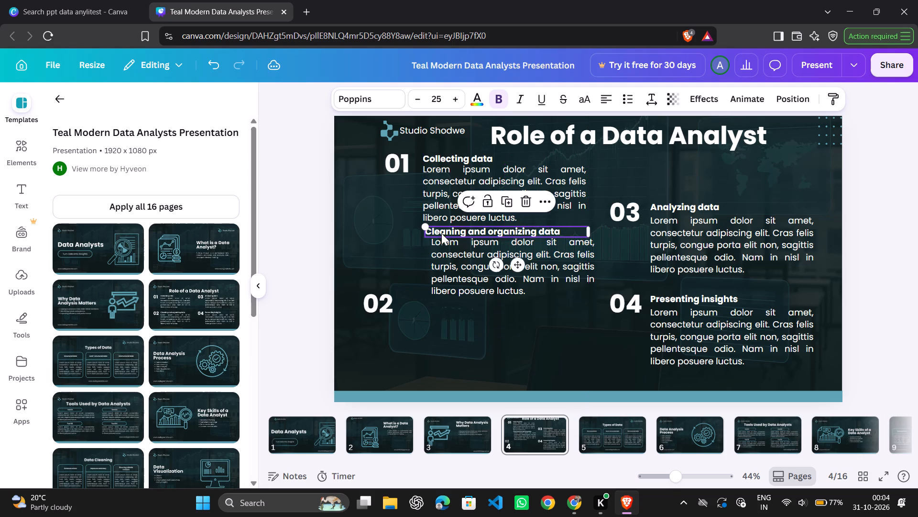
left_click_drag(450, 253, 445, 290)
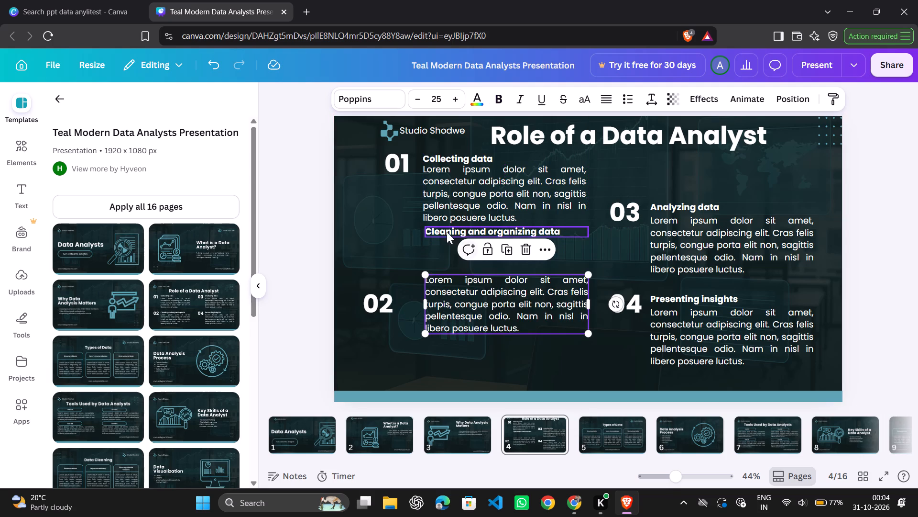
left_click_drag(443, 229, 450, 270)
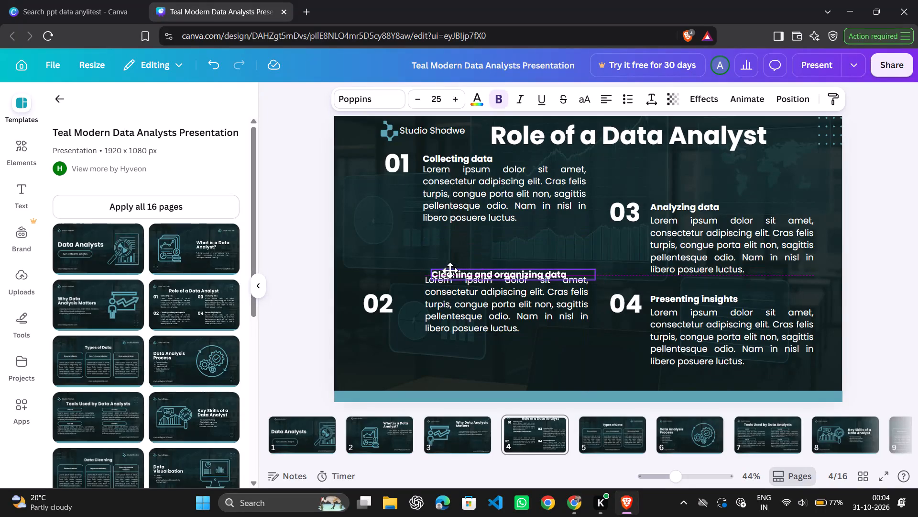
left_click_drag(450, 270, 445, 268)
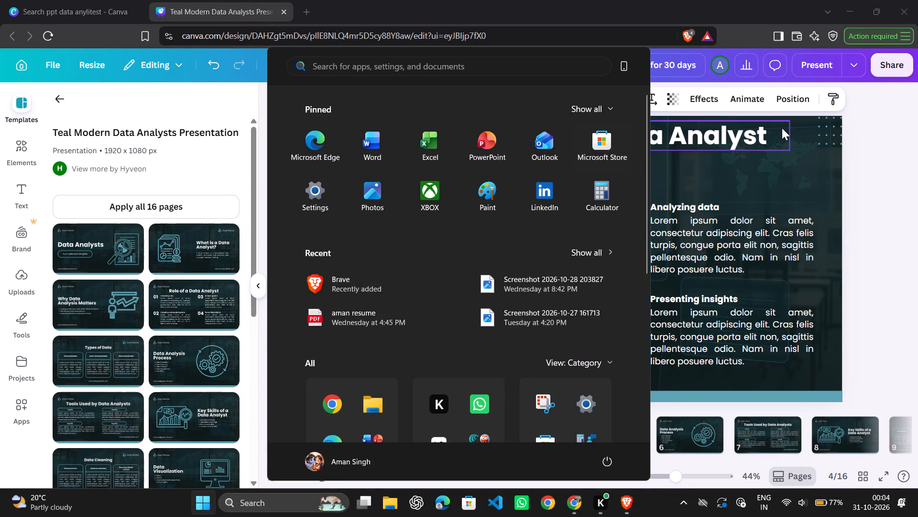
left_click(782, 128)
left_click_drag(368, 303, 393, 270)
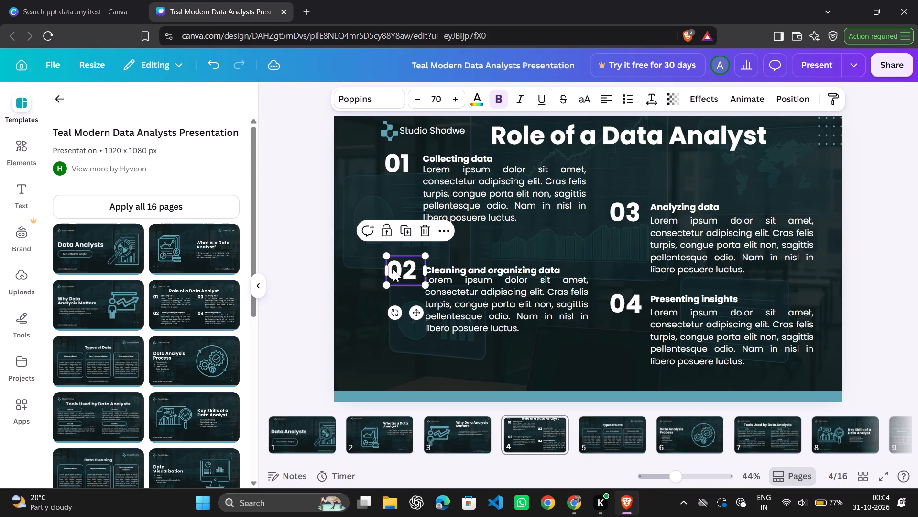
Move the 03 "Analyzing data" paragraph, title and number up and slightly right, roughly level with the 01 block.
left_click_drag(673, 228, 688, 167)
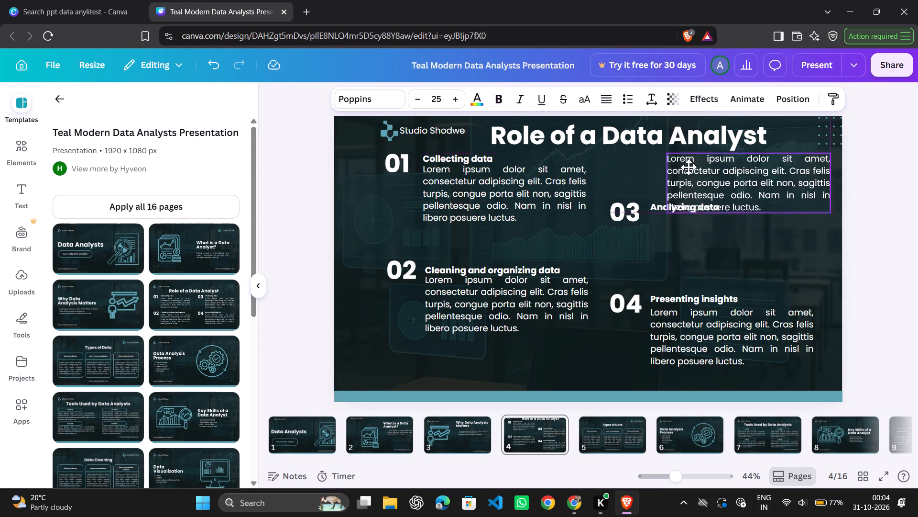
left_click_drag(688, 167, 689, 186)
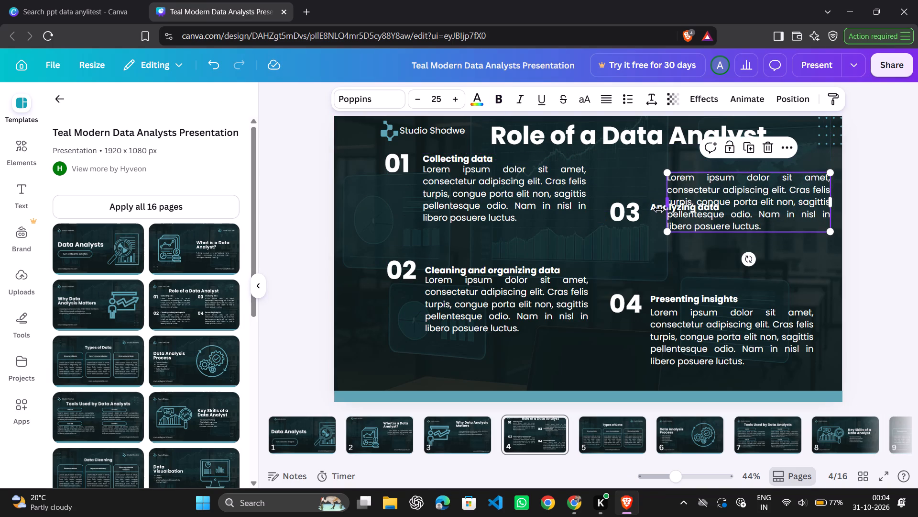
left_click(659, 210)
left_click_drag(656, 206, 667, 173)
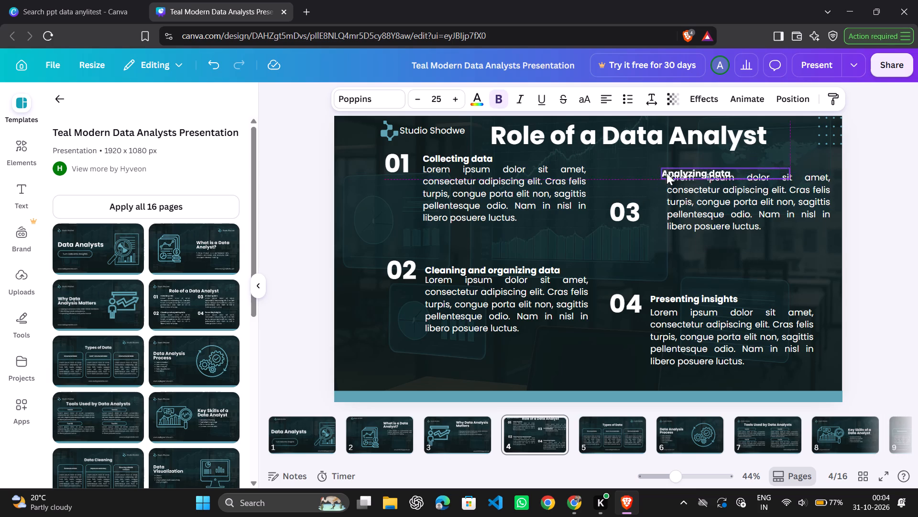
left_click_drag(667, 173, 671, 164)
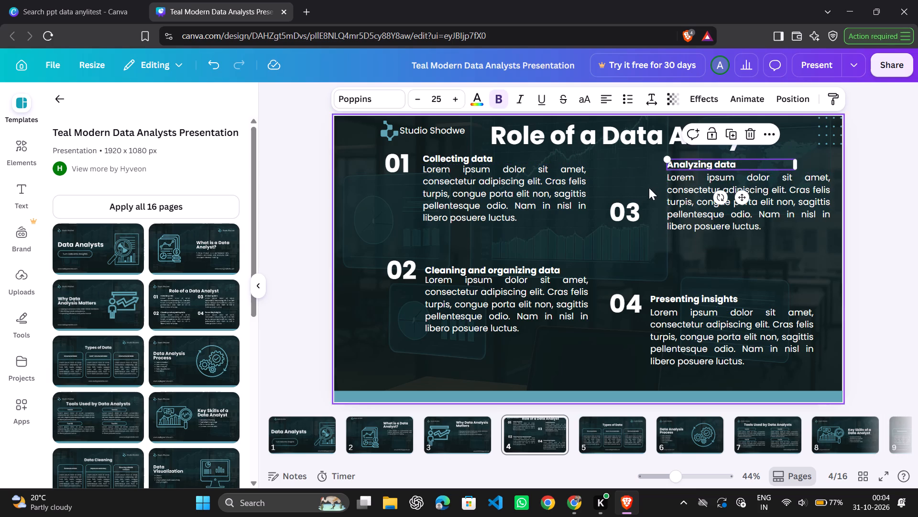
left_click_drag(629, 211, 645, 165)
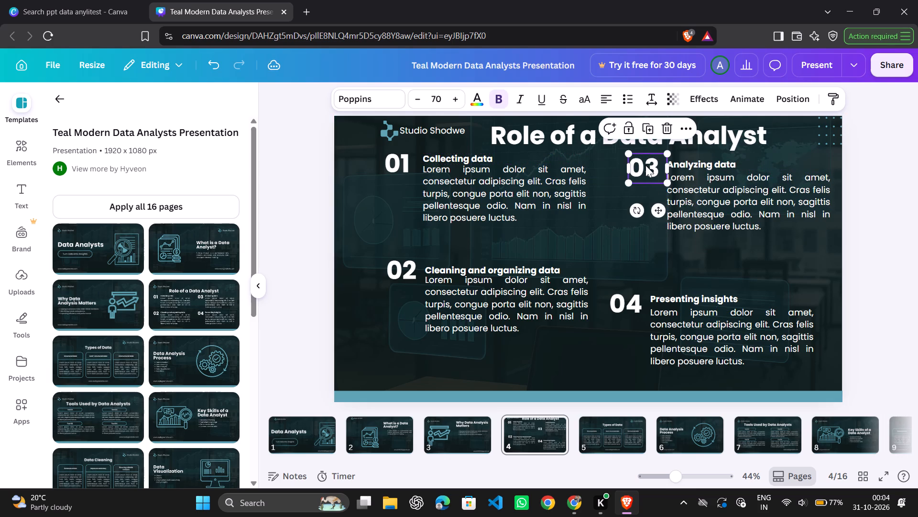
Move the 04 "Presenting insights" paragraph, title and number up and slightly right, aligned directly beneath the 03 block.
left_click_drag(713, 328, 732, 275)
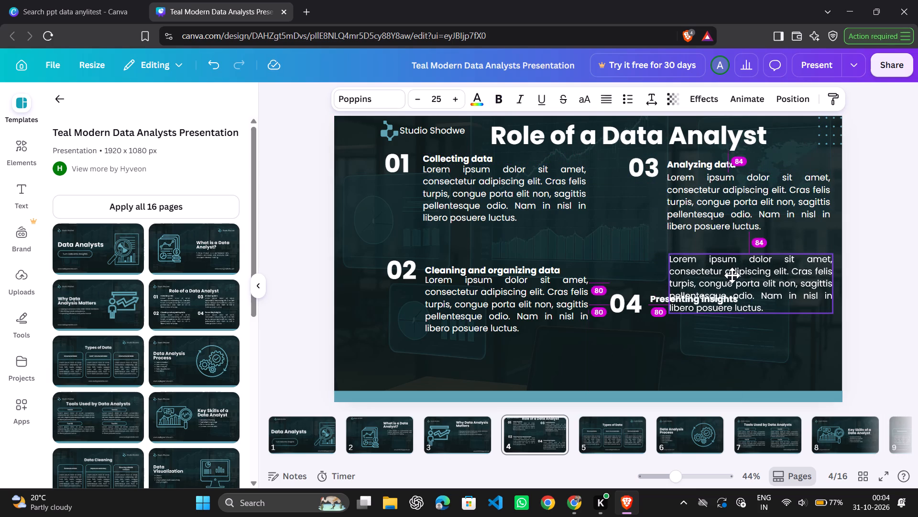
left_click_drag(732, 275, 732, 276)
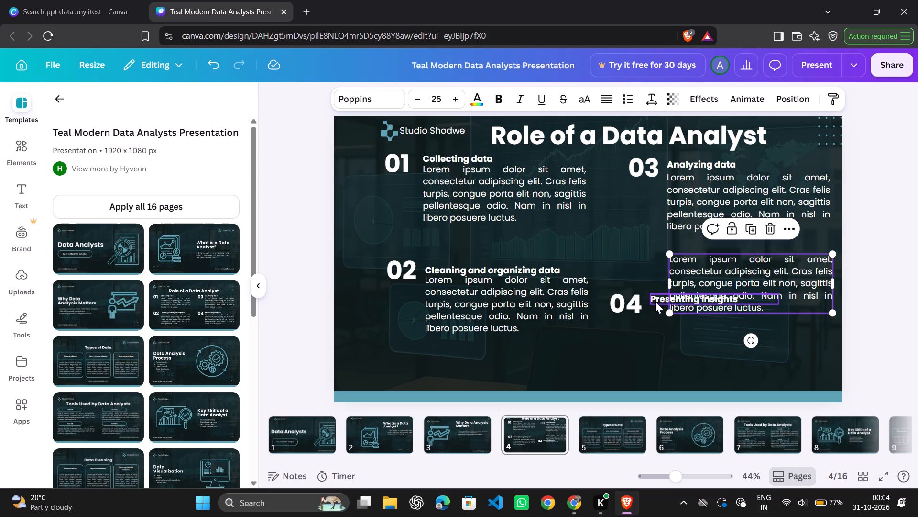
left_click_drag(656, 301, 674, 248)
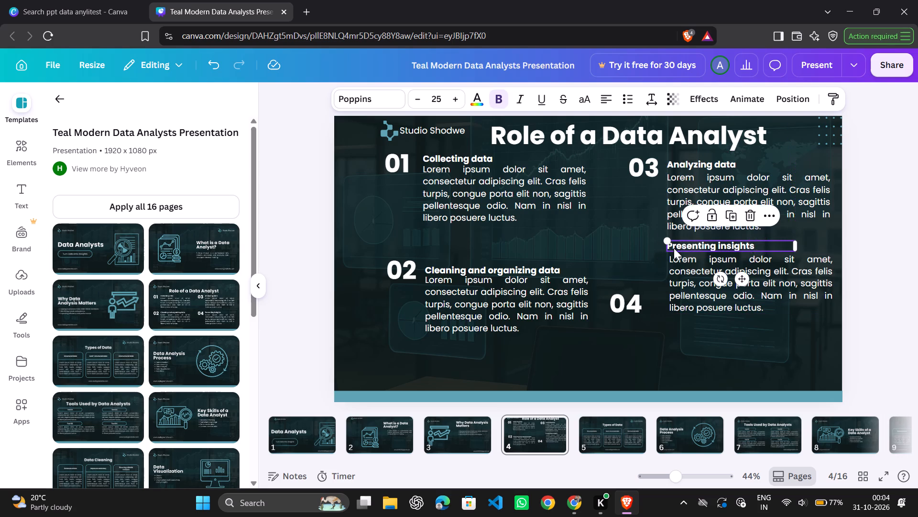
left_click_drag(627, 307, 645, 252)
left_click(689, 268)
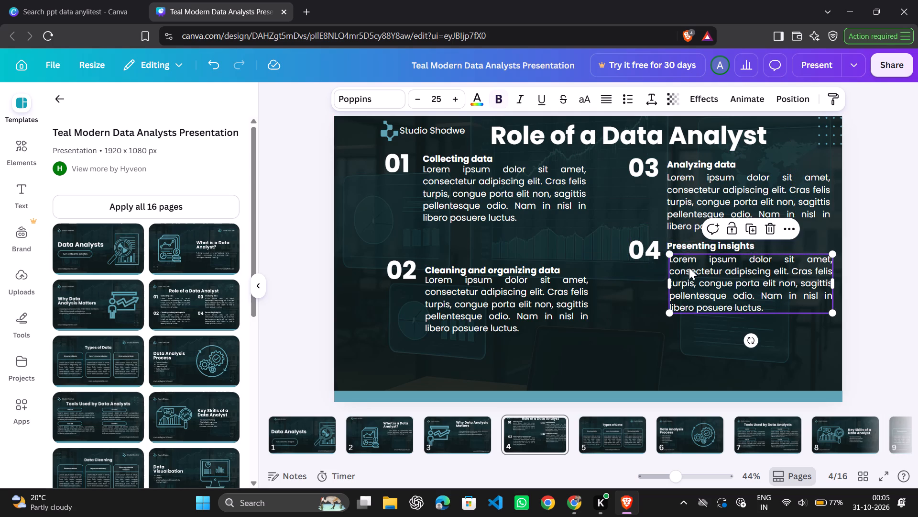
left_click(636, 303)
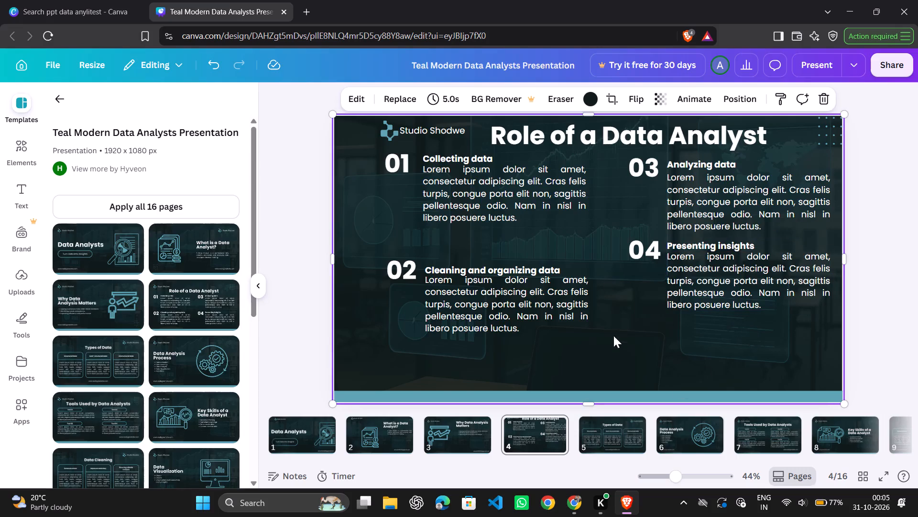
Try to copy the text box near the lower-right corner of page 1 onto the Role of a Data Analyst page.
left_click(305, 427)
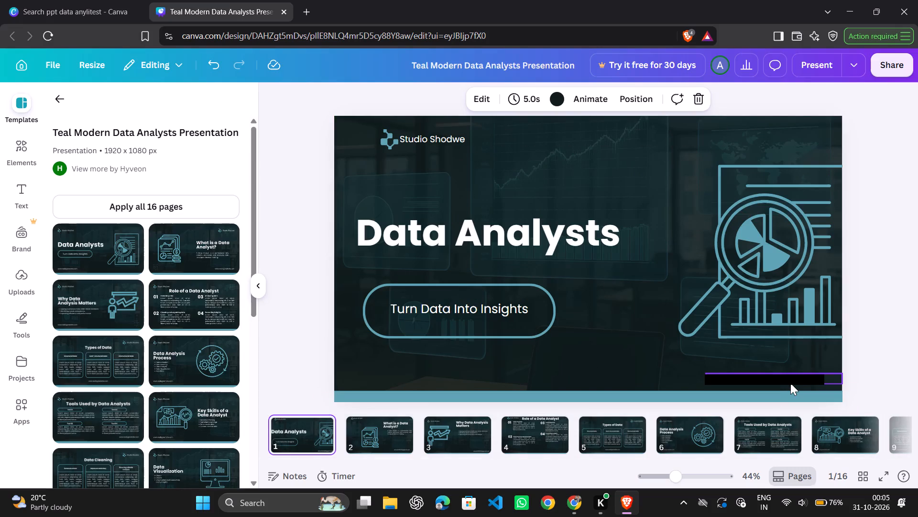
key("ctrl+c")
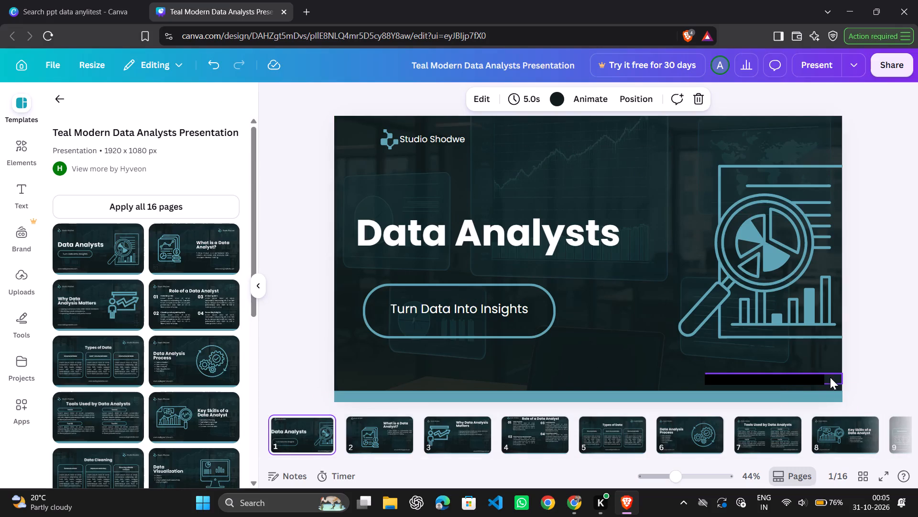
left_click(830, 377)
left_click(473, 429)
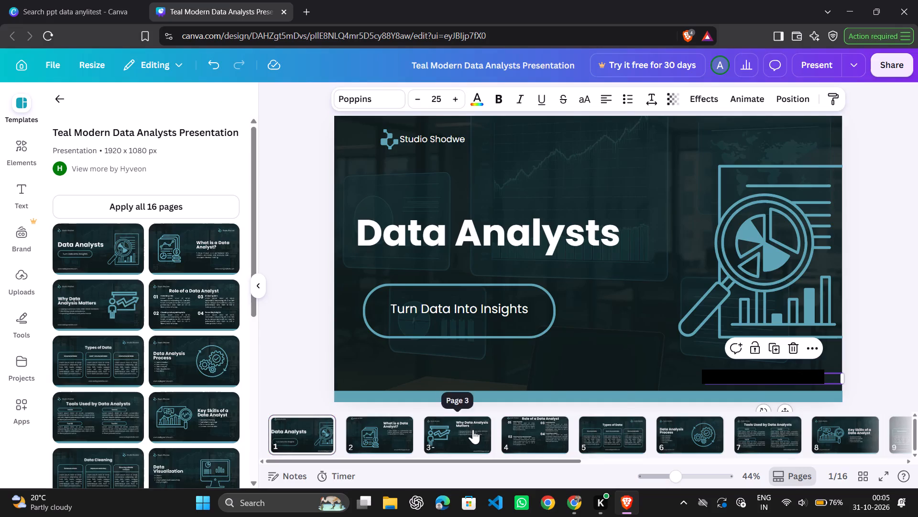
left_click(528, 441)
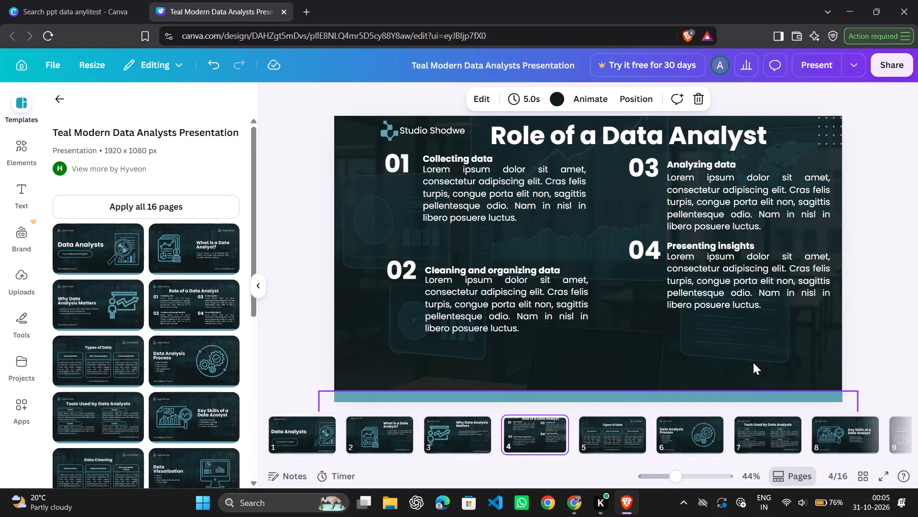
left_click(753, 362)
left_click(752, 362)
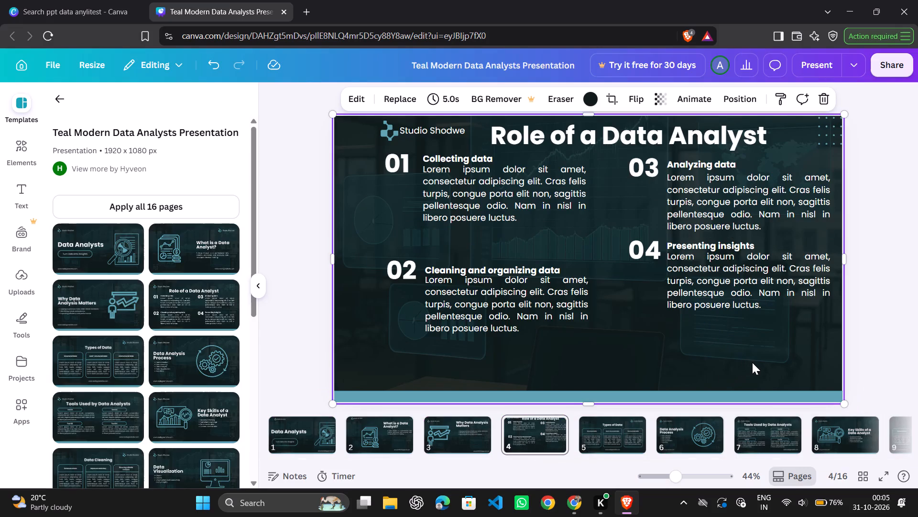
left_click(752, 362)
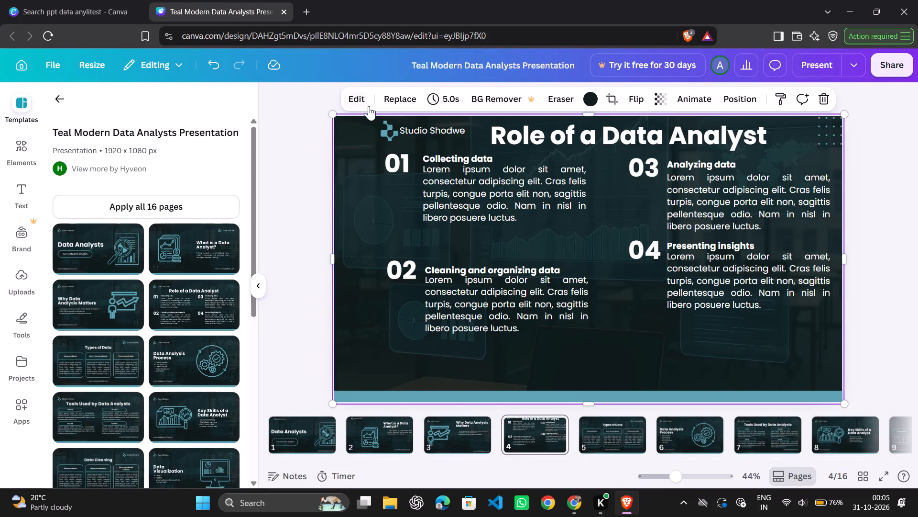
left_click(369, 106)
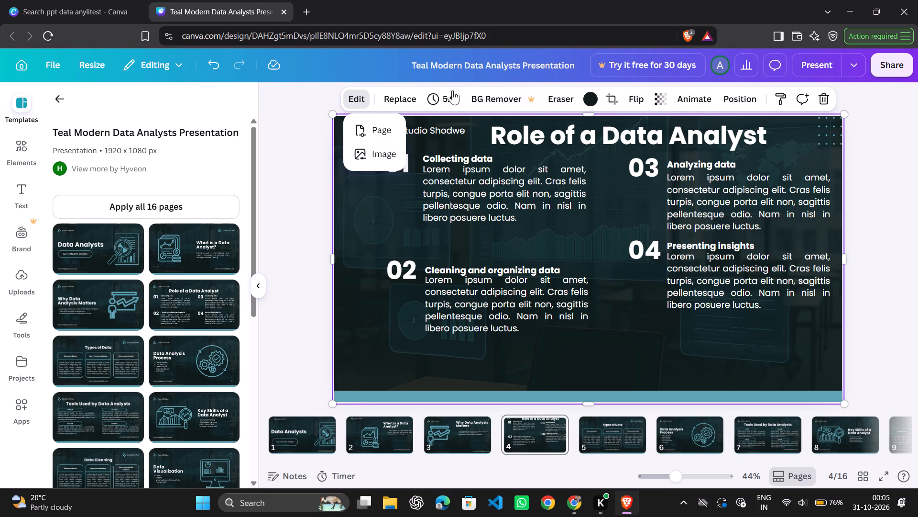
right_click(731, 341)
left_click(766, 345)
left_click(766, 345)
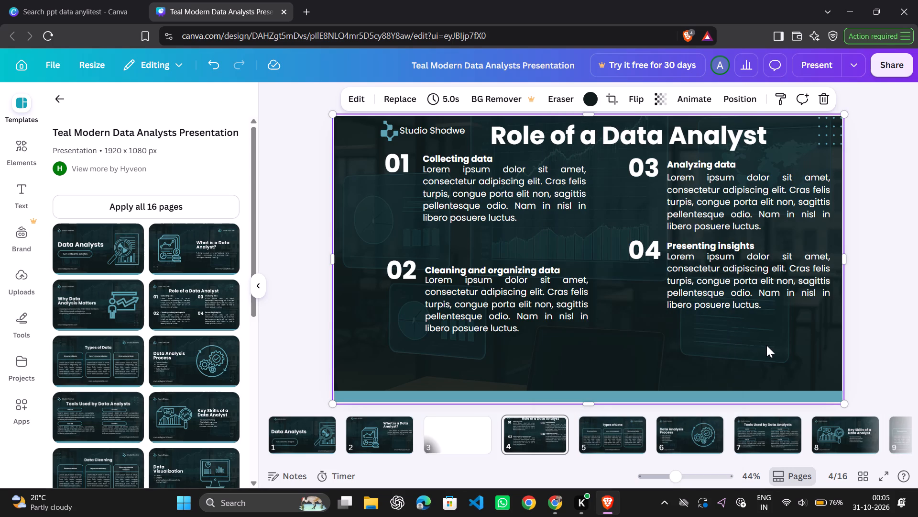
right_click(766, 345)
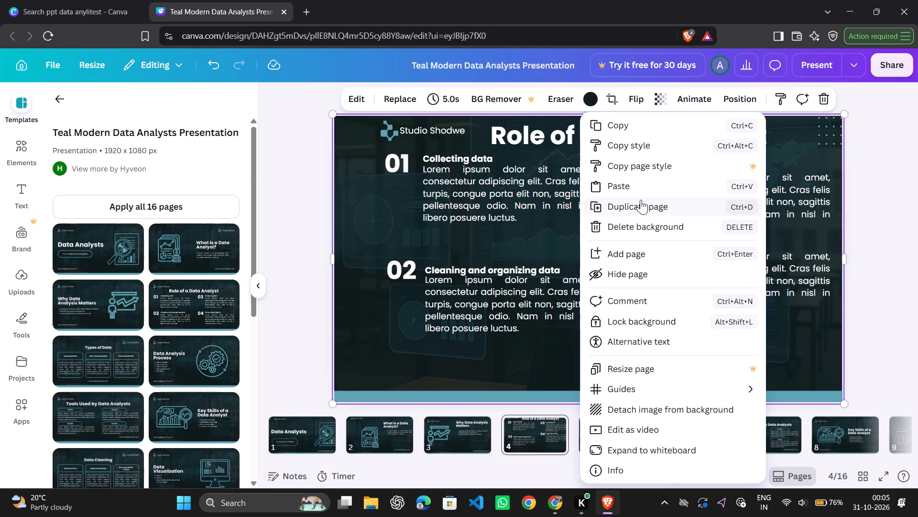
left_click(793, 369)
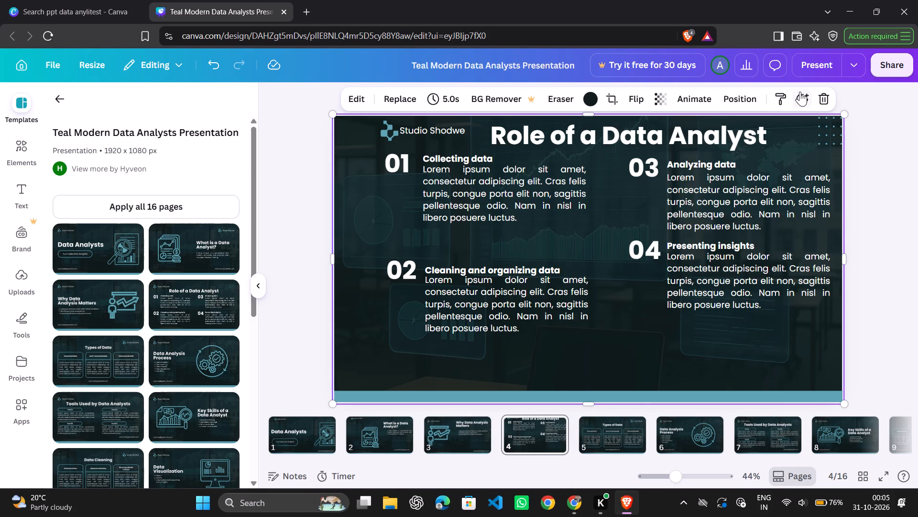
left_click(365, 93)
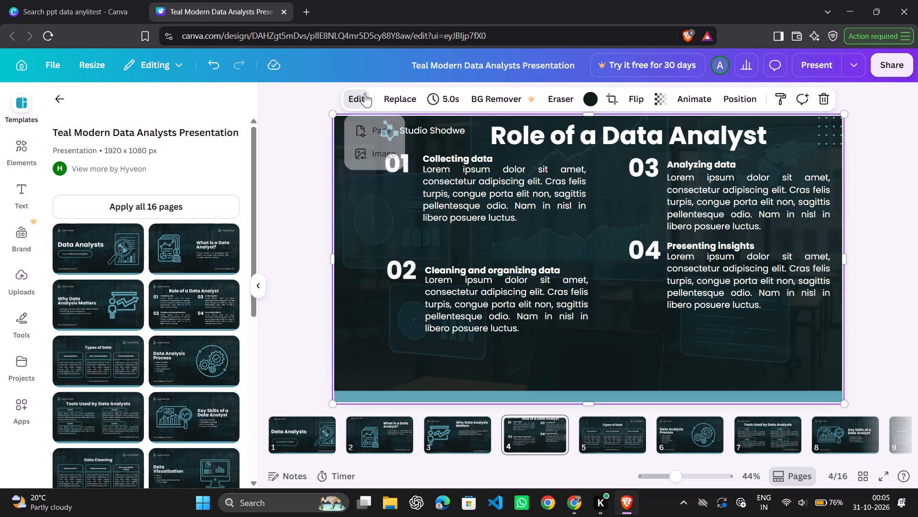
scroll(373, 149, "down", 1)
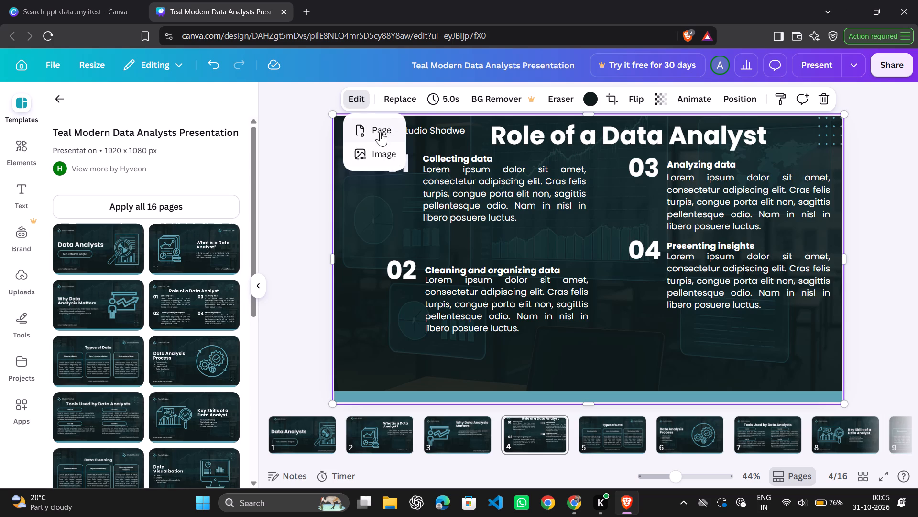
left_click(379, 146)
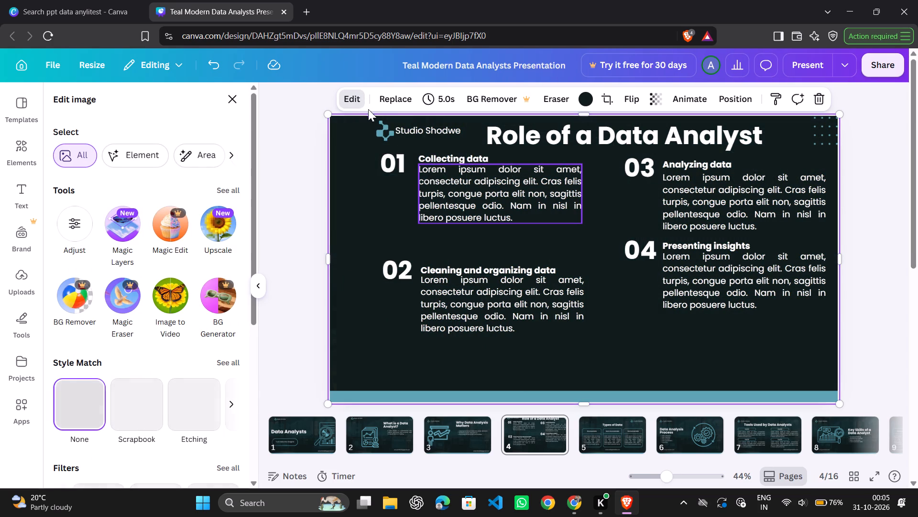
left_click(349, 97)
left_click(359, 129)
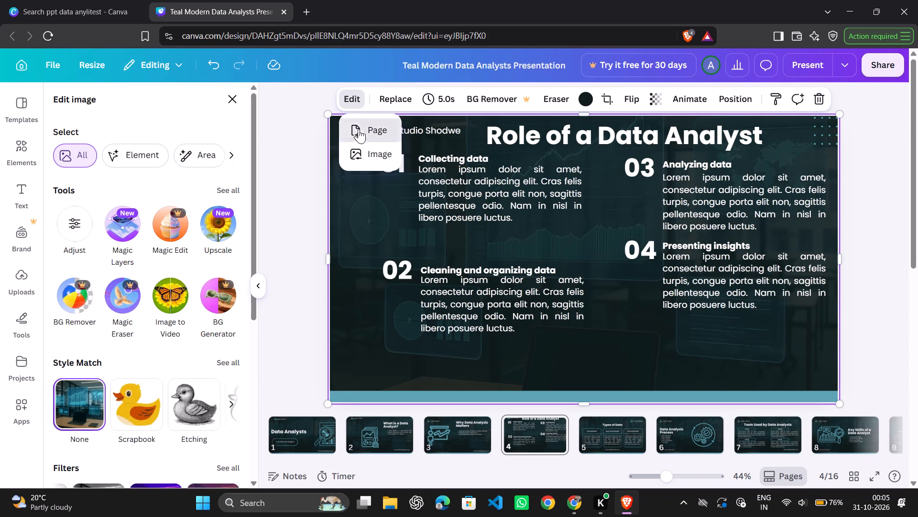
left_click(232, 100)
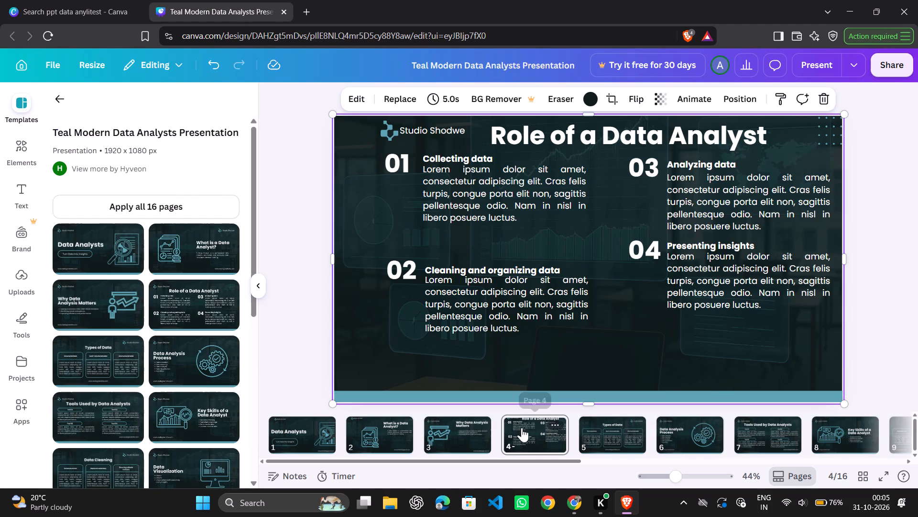
On page 5, move the "Types of Data" title straight up to just below the slide's top edge.
left_click(620, 427)
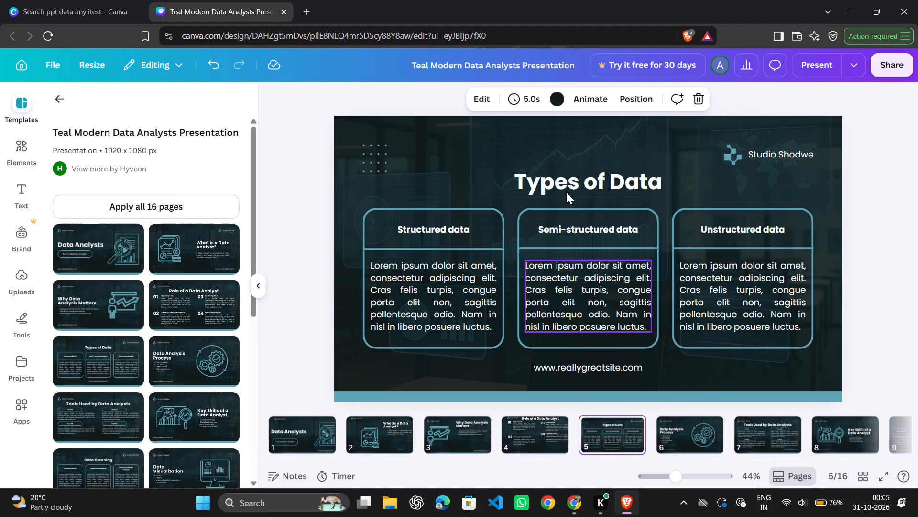
left_click_drag(571, 180, 568, 133)
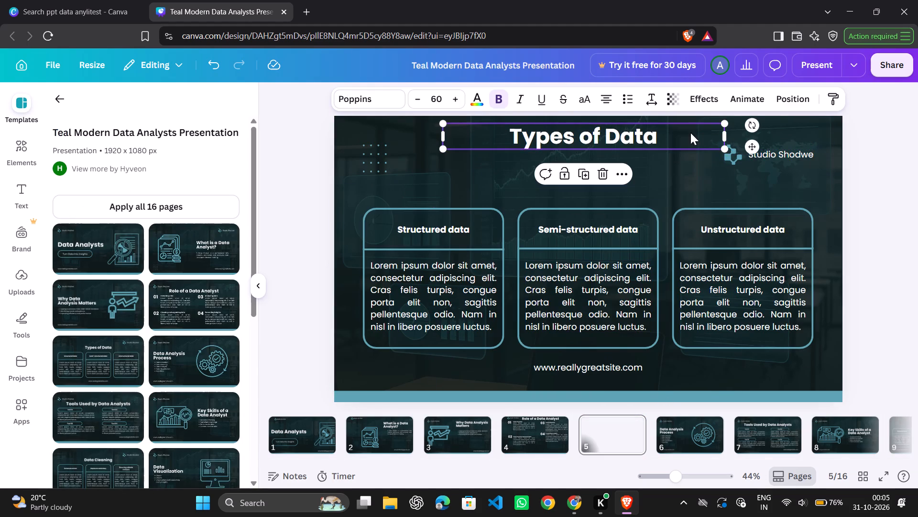
Move the "Studio Shodwe" text and its logo icon to the slide's upper-left corner, with the icon just before the text.
left_click_drag(775, 151, 429, 137)
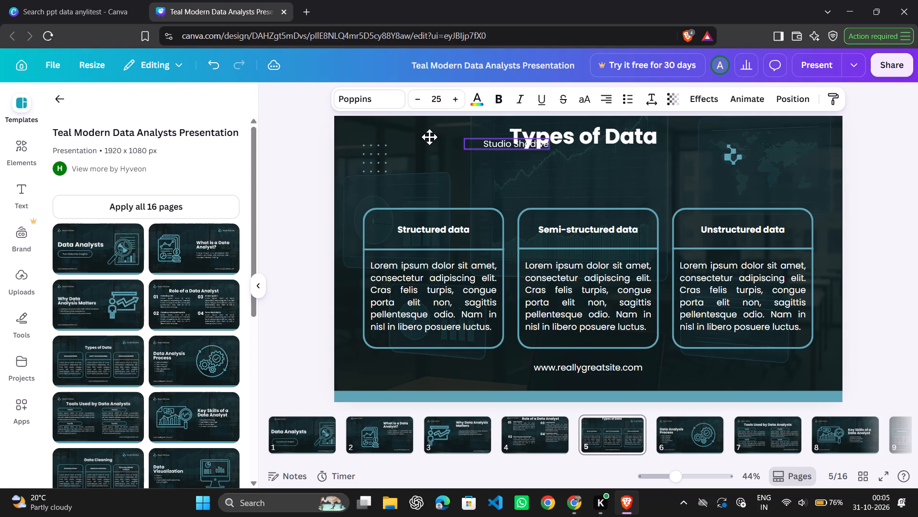
left_click_drag(429, 137, 417, 126)
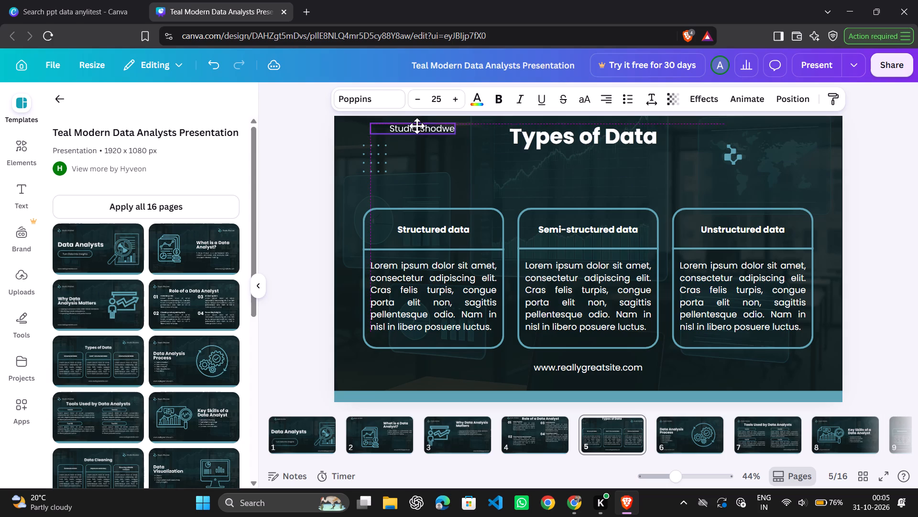
left_click_drag(417, 126, 423, 129)
left_click_drag(736, 151, 385, 130)
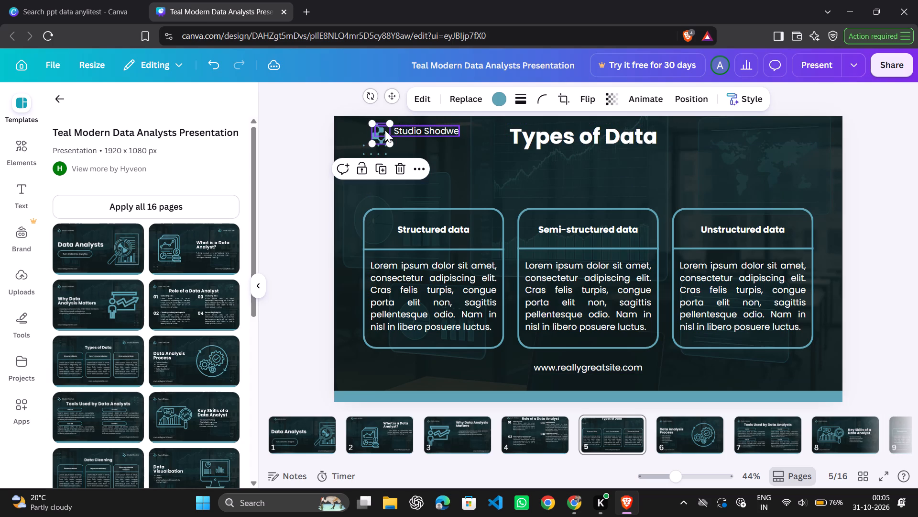
Move the decorative dot grid from the slide's upper left into its upper-right corner.
left_click_drag(372, 153, 812, 156)
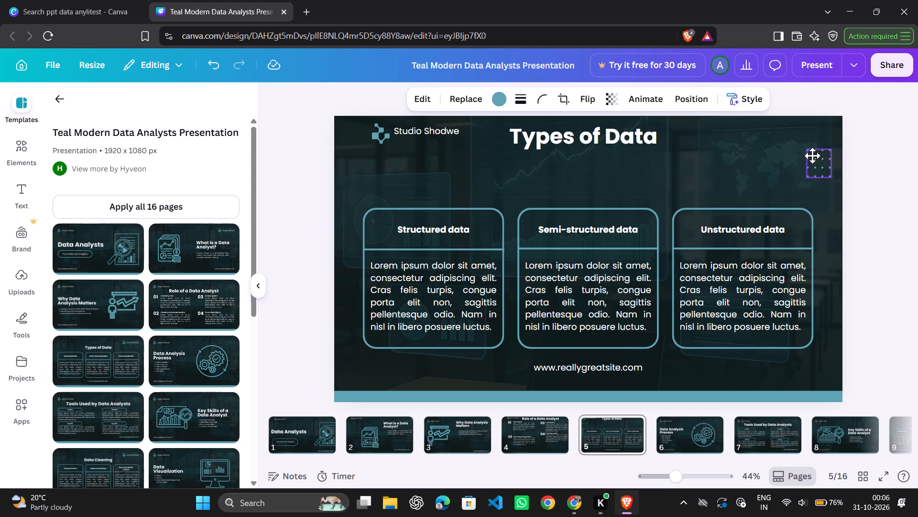
left_click_drag(812, 156, 825, 127)
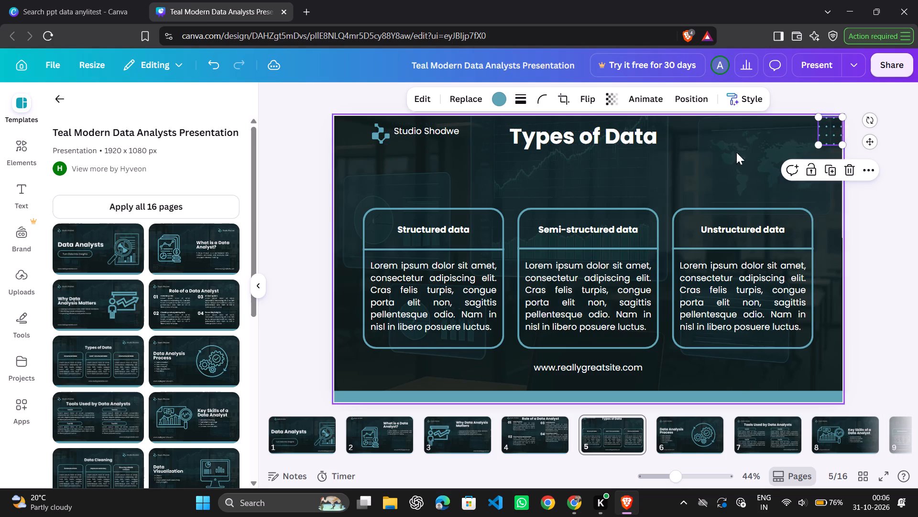
Nudge the "Studio Shodwe" text slightly closer to its logo icon.
left_click(386, 128)
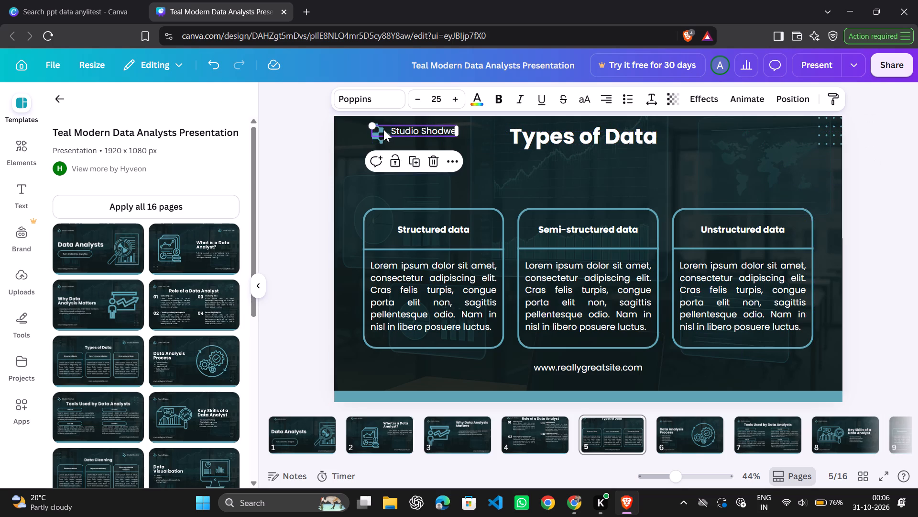
Move the "Semi-structured data" frame, heading and paragraph up beneath the slide title, leaving the divider line in place.
left_click_drag(577, 260, 579, 167)
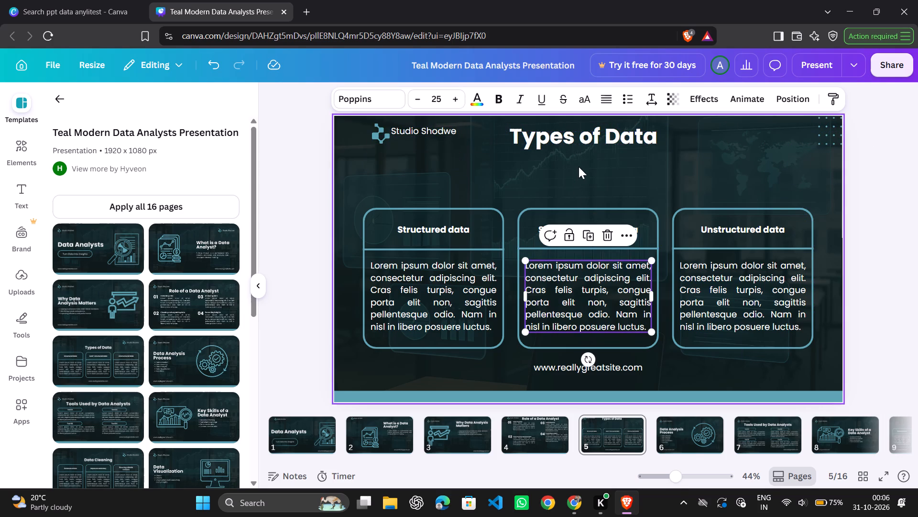
left_click_drag(579, 167, 579, 165)
left_click_drag(586, 210, 584, 188)
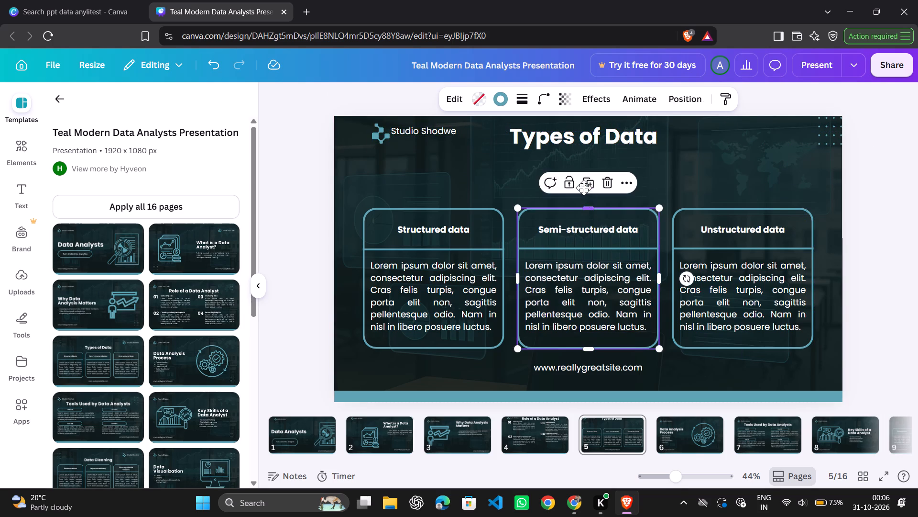
left_click_drag(584, 188, 585, 169)
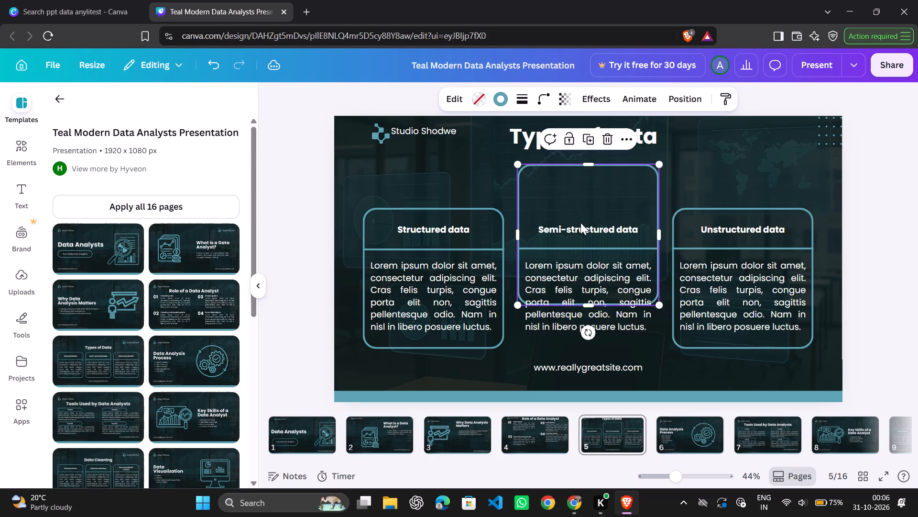
left_click_drag(581, 226, 579, 180)
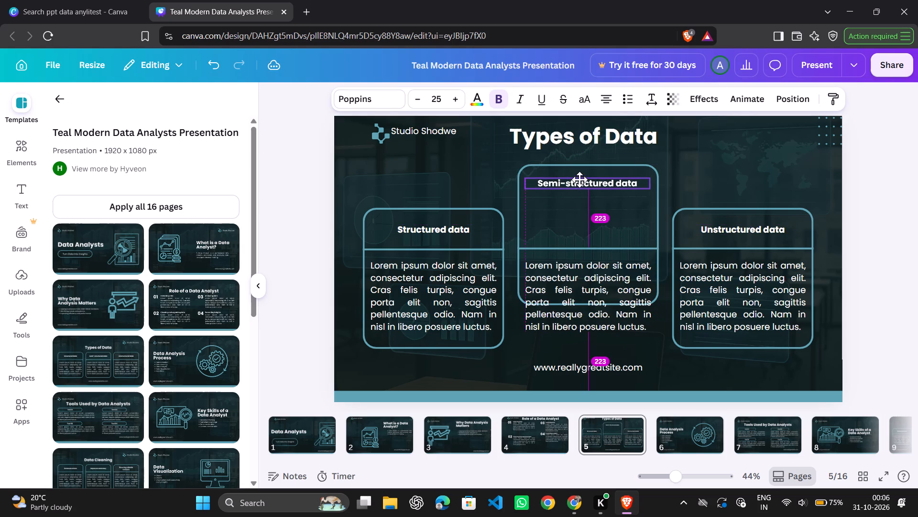
left_click_drag(583, 299, 584, 242)
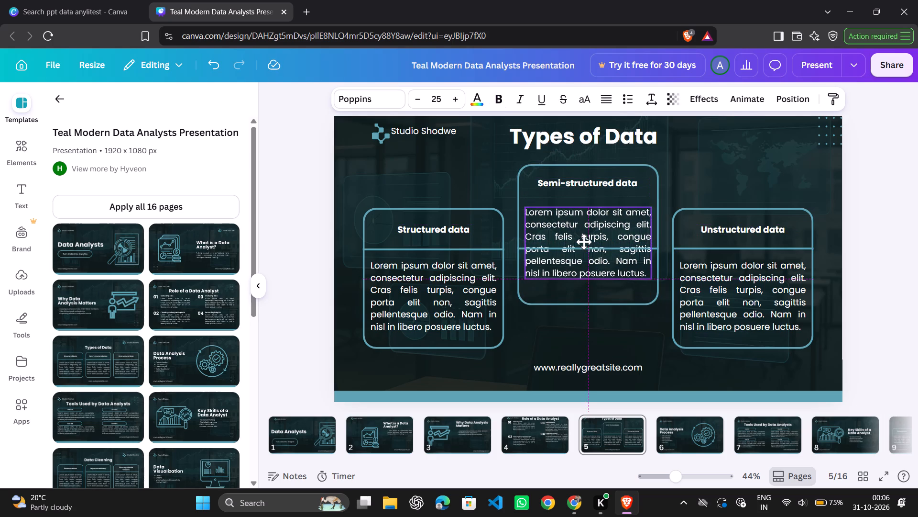
left_click_drag(584, 242, 586, 247)
Move the "Structured data" frame, heading and paragraph up, level with the Semi-structured data card.
left_click_drag(444, 209, 443, 169)
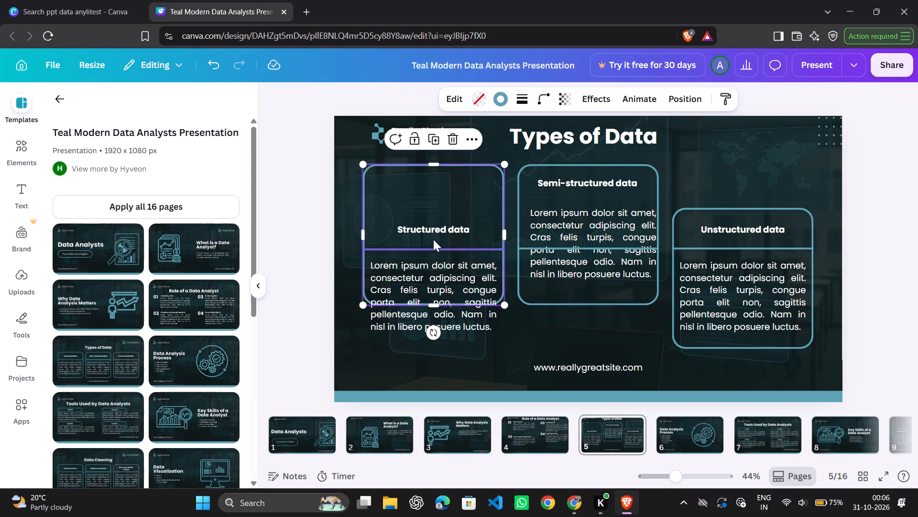
left_click_drag(433, 228, 429, 181)
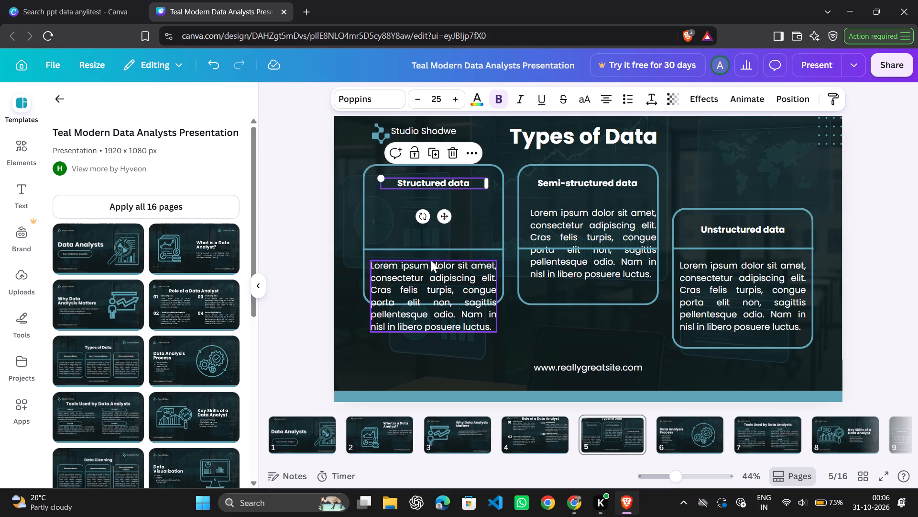
left_click_drag(432, 273, 431, 222)
Move the "Unstructured data" frame, heading and paragraph up and slightly right, roughly level with the other two cards.
left_click_drag(729, 215, 733, 168)
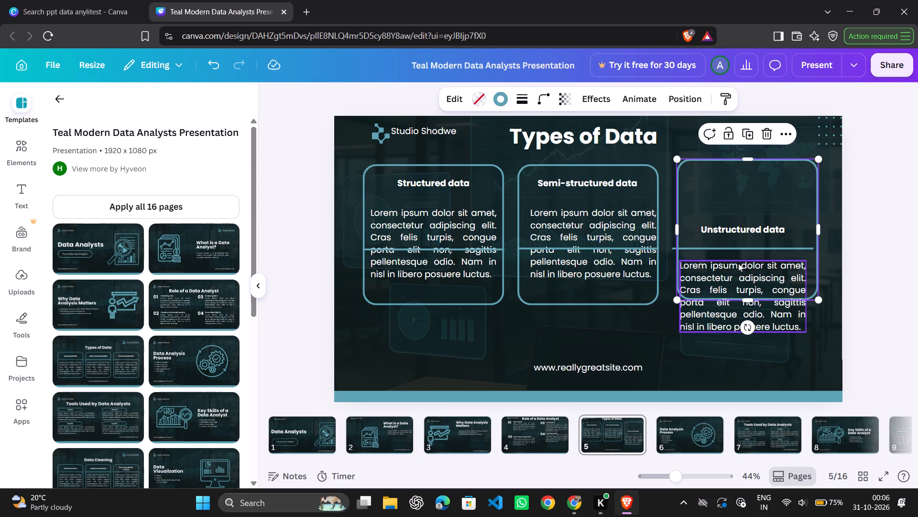
left_click(737, 278)
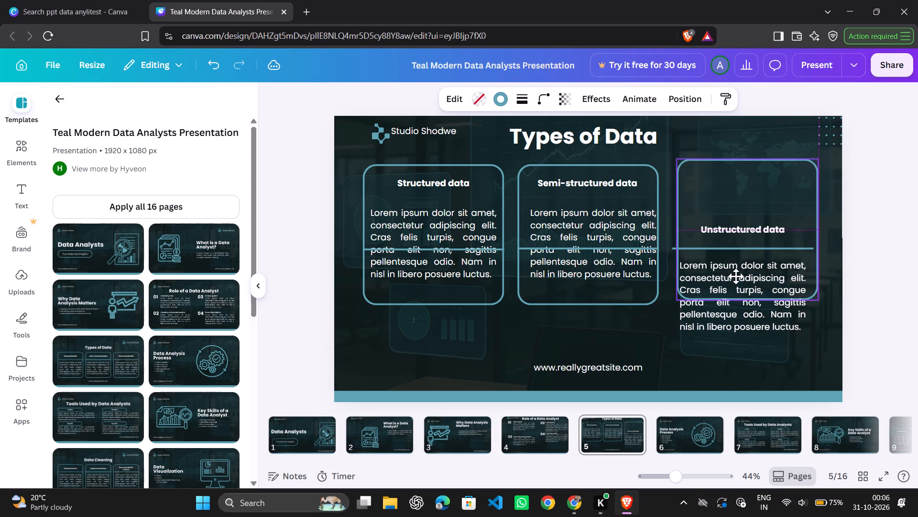
left_click_drag(749, 230, 747, 185)
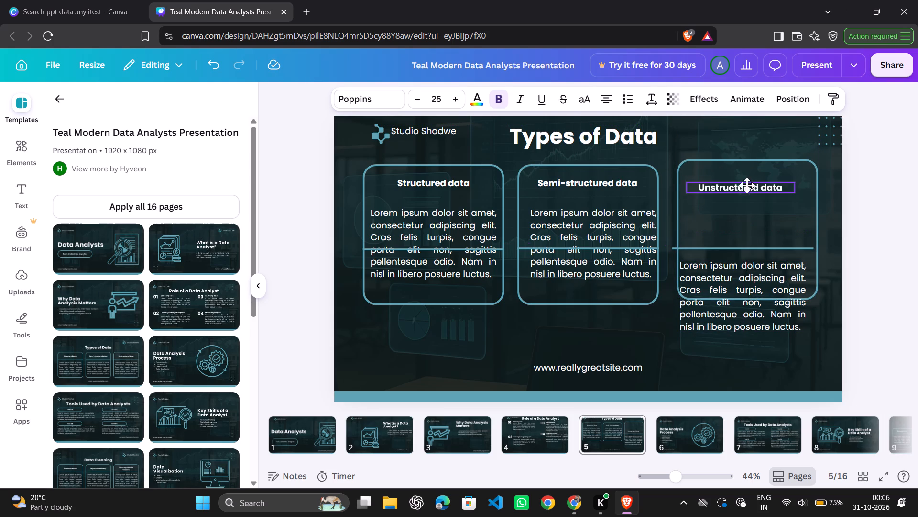
left_click_drag(747, 185, 748, 178)
left_click_drag(740, 281, 746, 222)
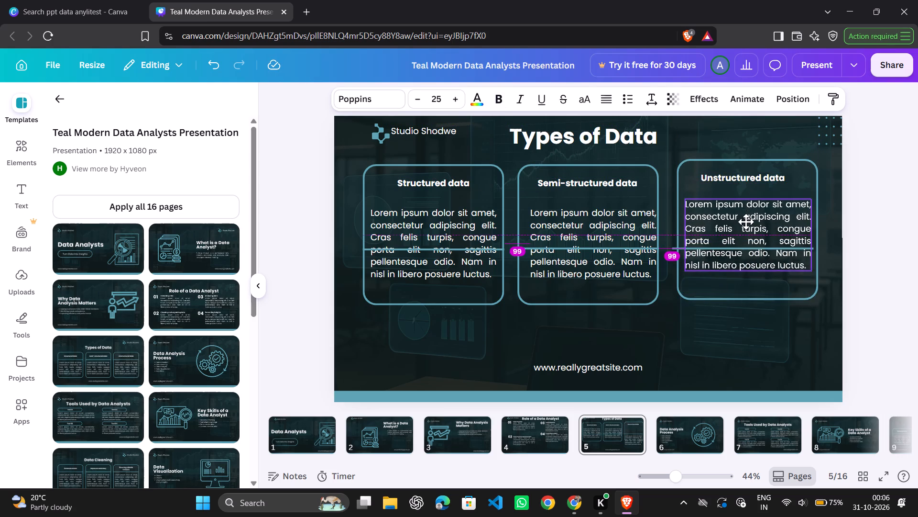
left_click_drag(746, 222, 746, 218)
left_click_drag(615, 360, 792, 365)
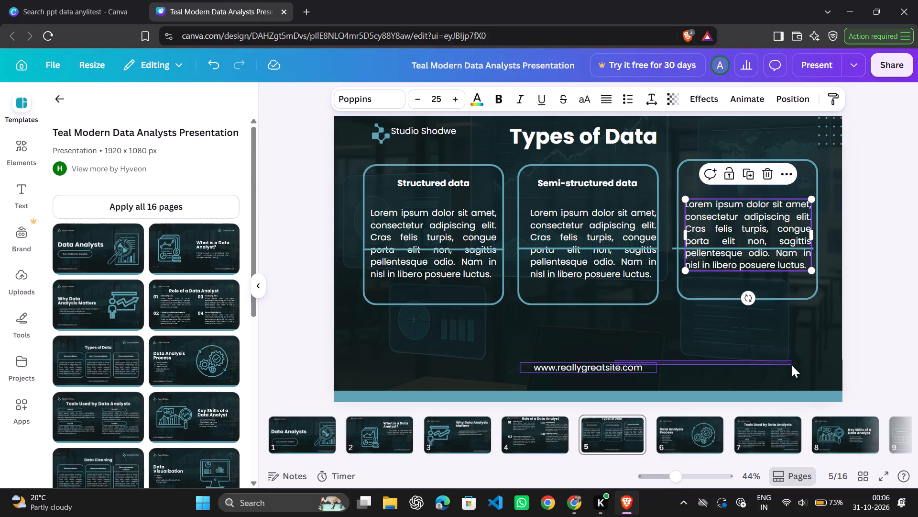
left_click_drag(792, 365, 784, 368)
left_click_drag(615, 361, 654, 364)
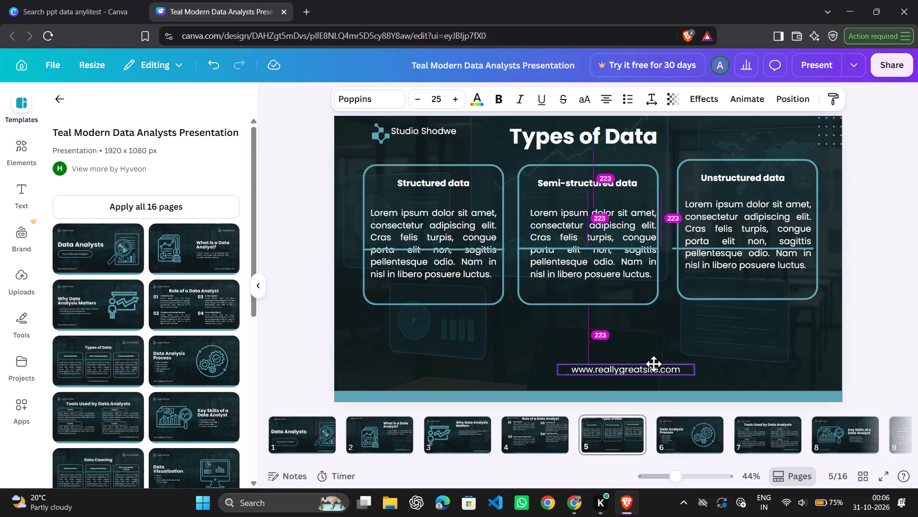
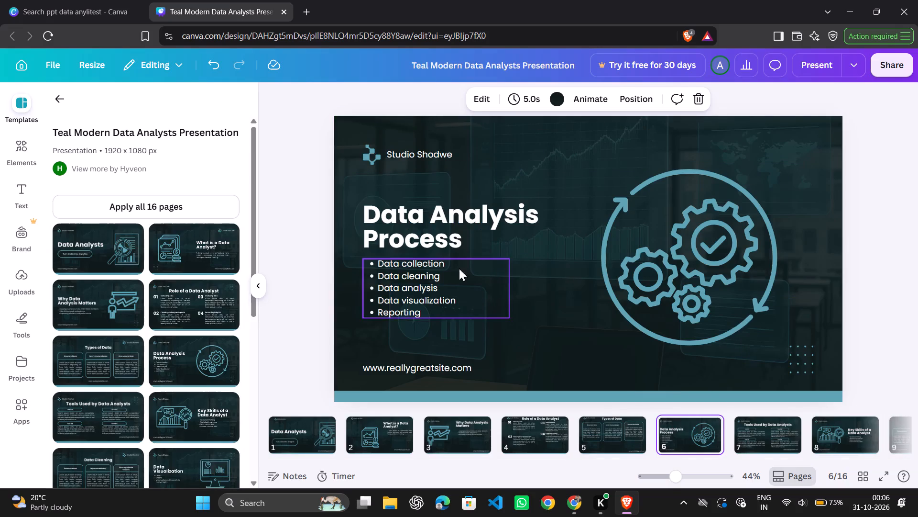
Move the Studio Shodwe name and its logo up and slightly right on the Data Analysis Process slide, keeping them side by side.
left_click(420, 147)
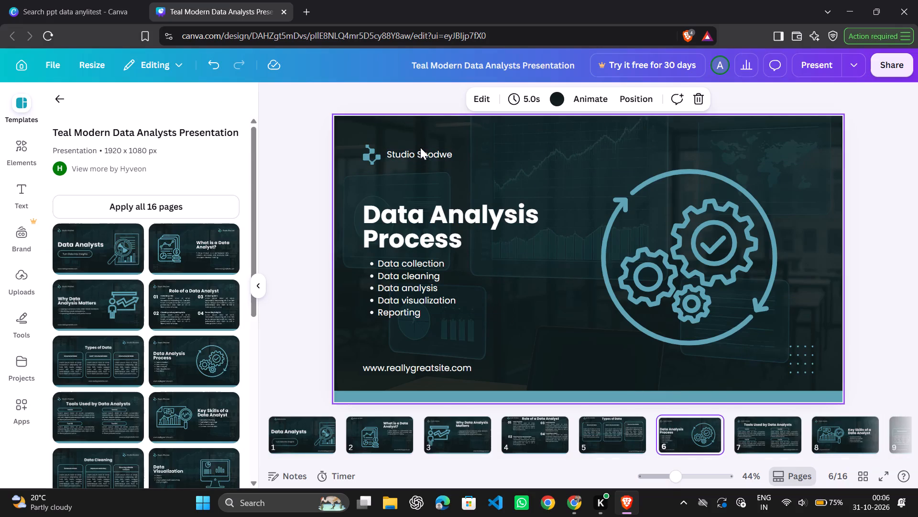
left_click_drag(417, 154, 433, 139)
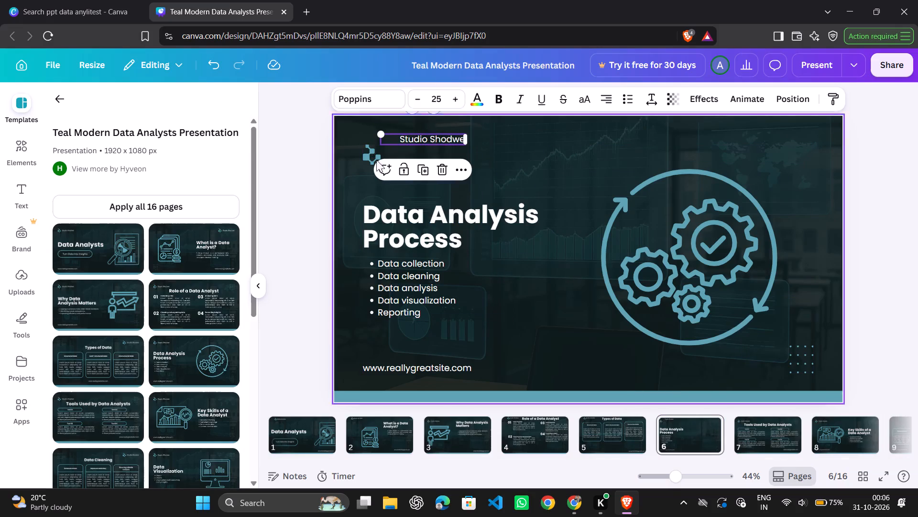
left_click_drag(363, 156, 379, 143)
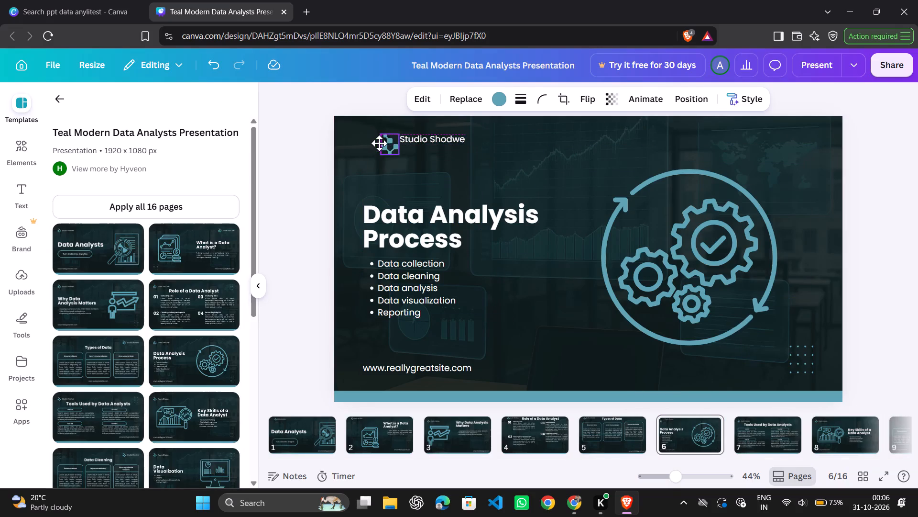
left_click_drag(379, 143, 380, 141)
Move the gear-cycle graphic up and slightly right, and place the dot grid in the slide's upper-right corner.
left_click_drag(658, 255, 672, 219)
left_click_drag(808, 354, 826, 150)
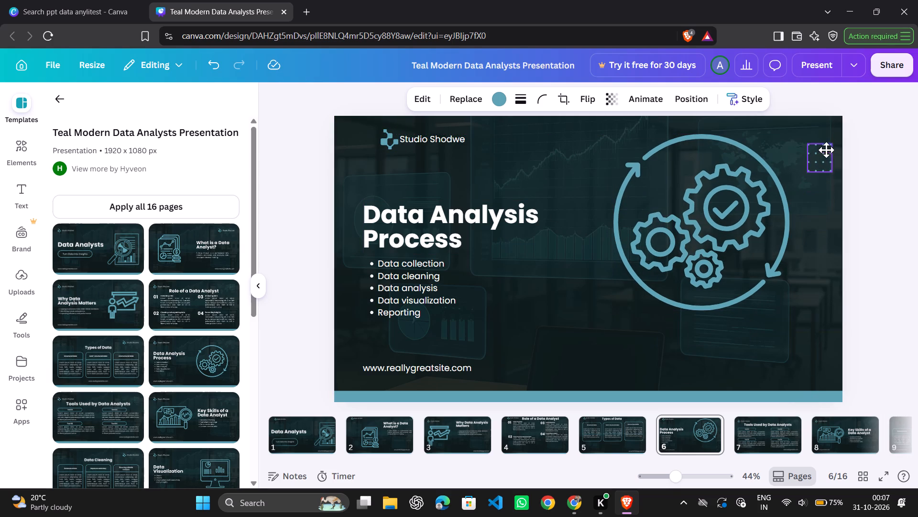
left_click_drag(826, 150, 833, 127)
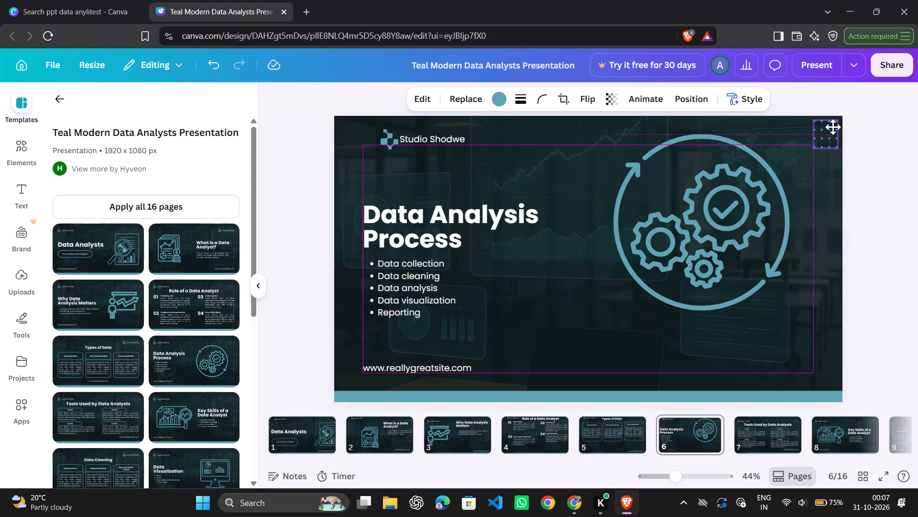
left_click_drag(833, 127, 836, 124)
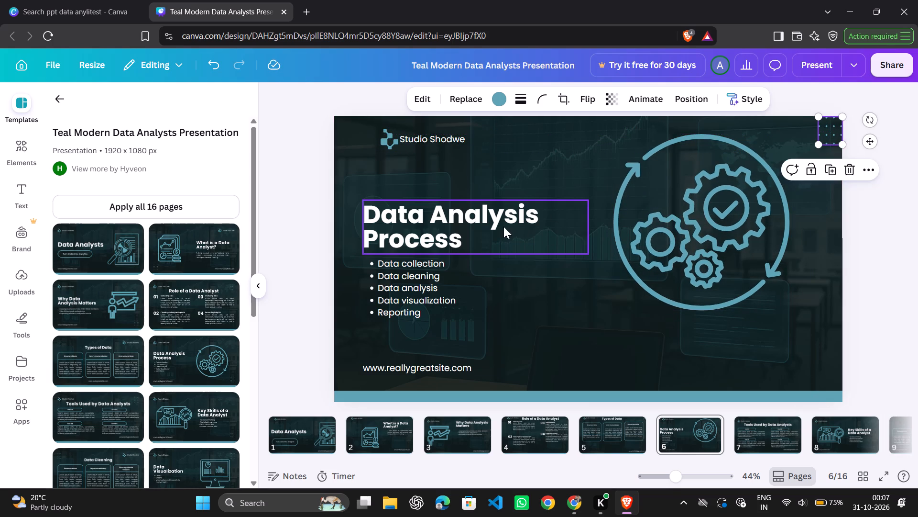
Move the "Data Analysis Process" title up and right, and shift the bulleted list up and further right, indented beneath it.
left_click_drag(501, 225, 528, 199)
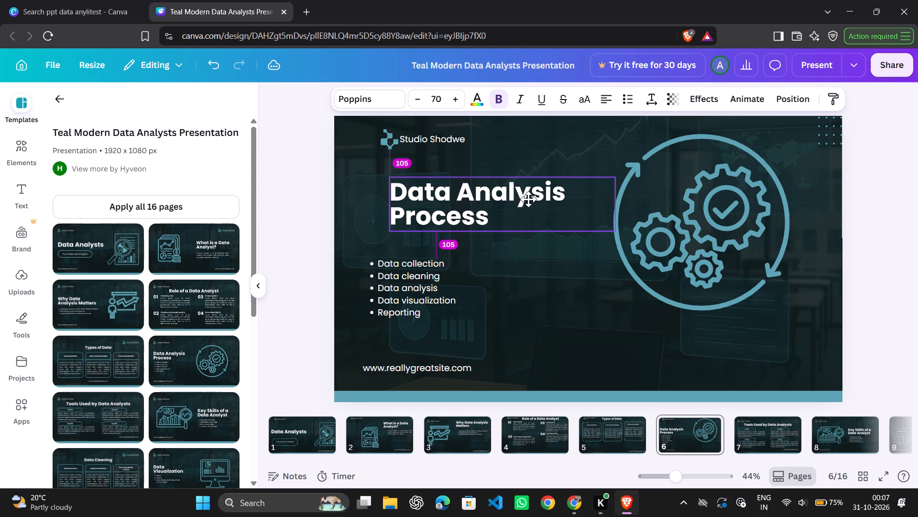
left_click_drag(528, 199, 536, 198)
left_click_drag(406, 279, 474, 264)
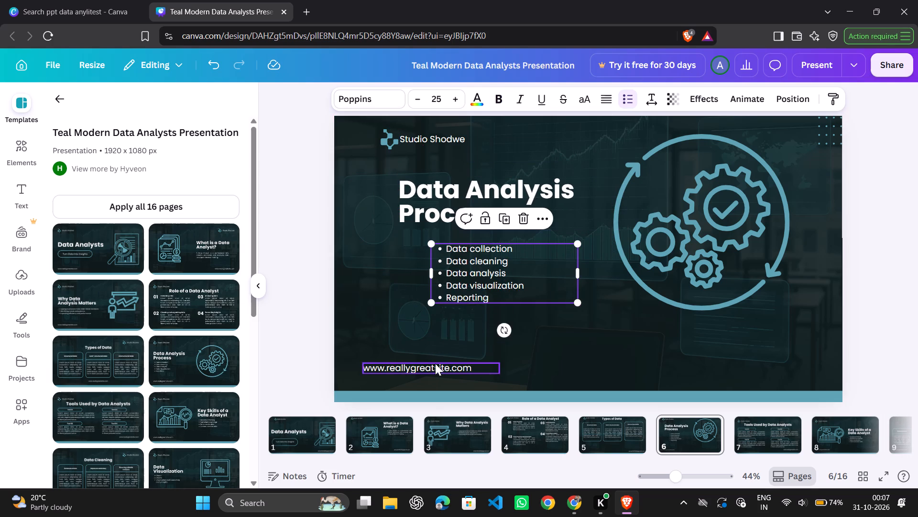
left_click_drag(435, 363, 776, 377)
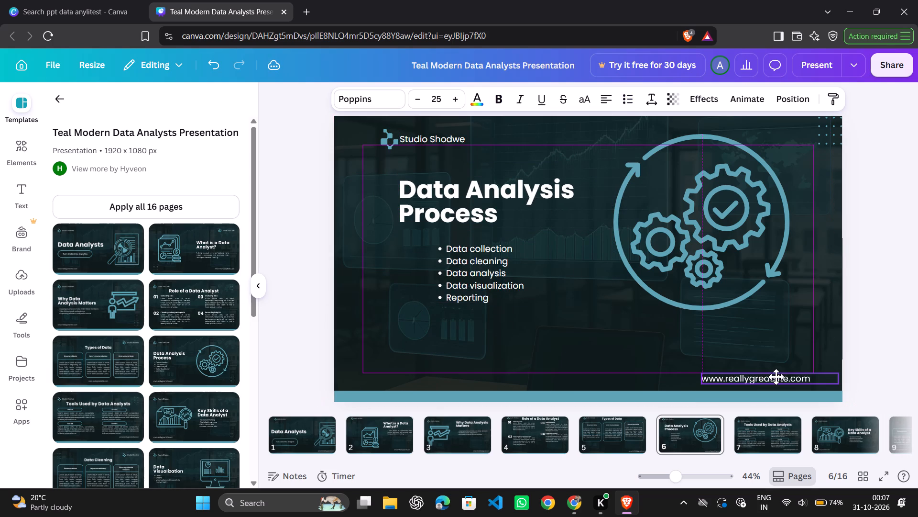
left_click_drag(776, 377, 775, 382)
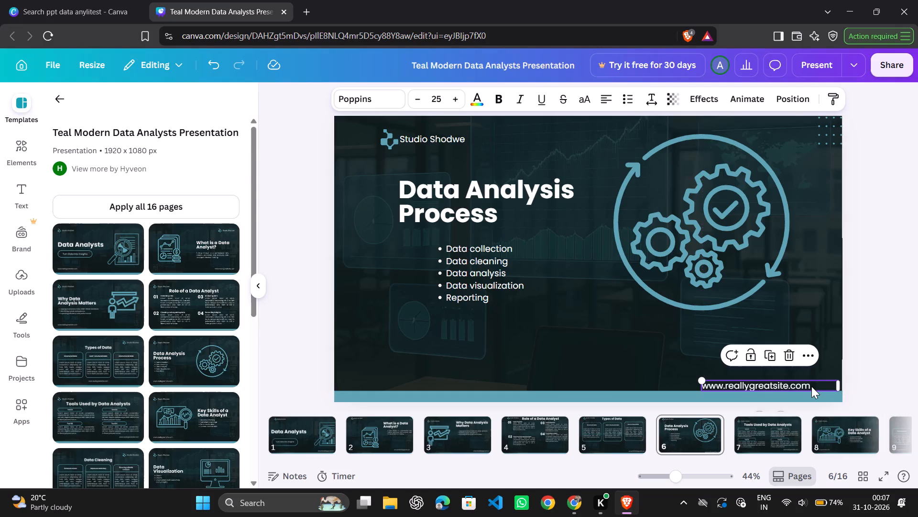
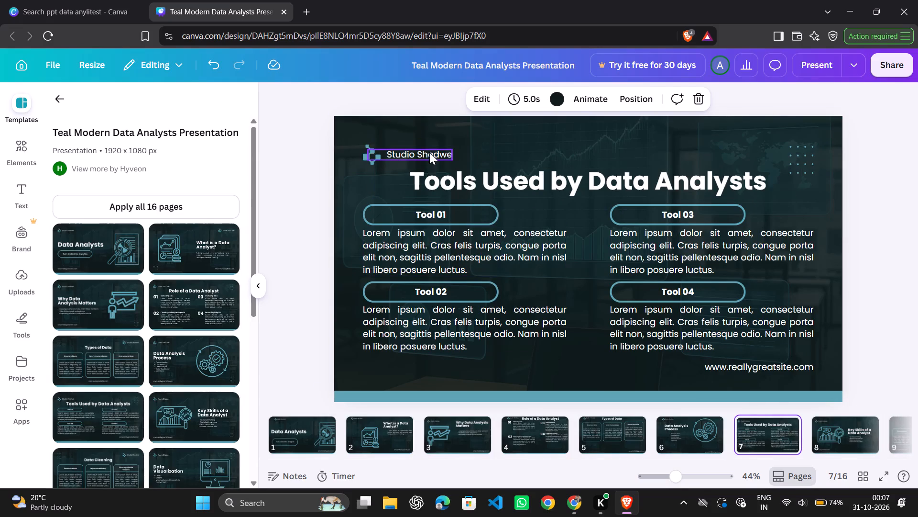
Move the Studio Shodwe name and its logo up and slightly right on the Tools Used by Data Analysts slide, keeping them side by side.
left_click_drag(429, 152, 438, 126)
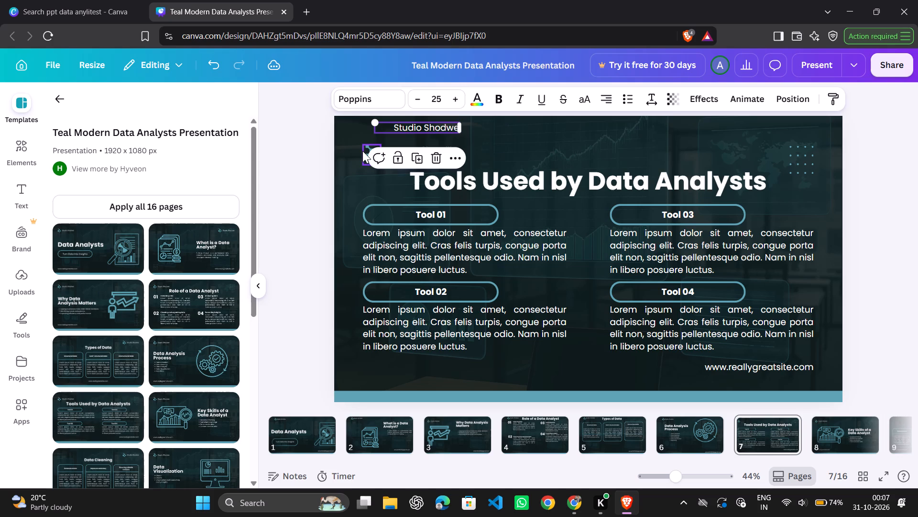
left_click_drag(362, 151, 378, 117)
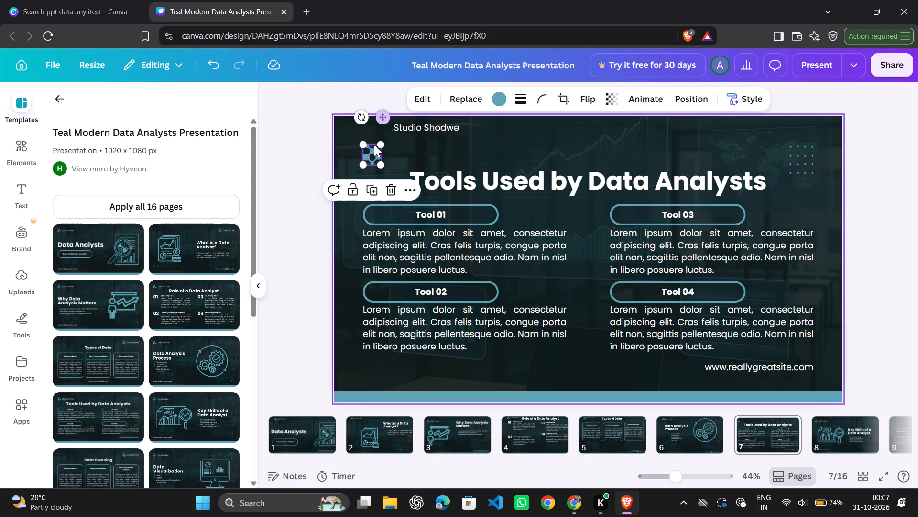
left_click_drag(370, 153, 386, 128)
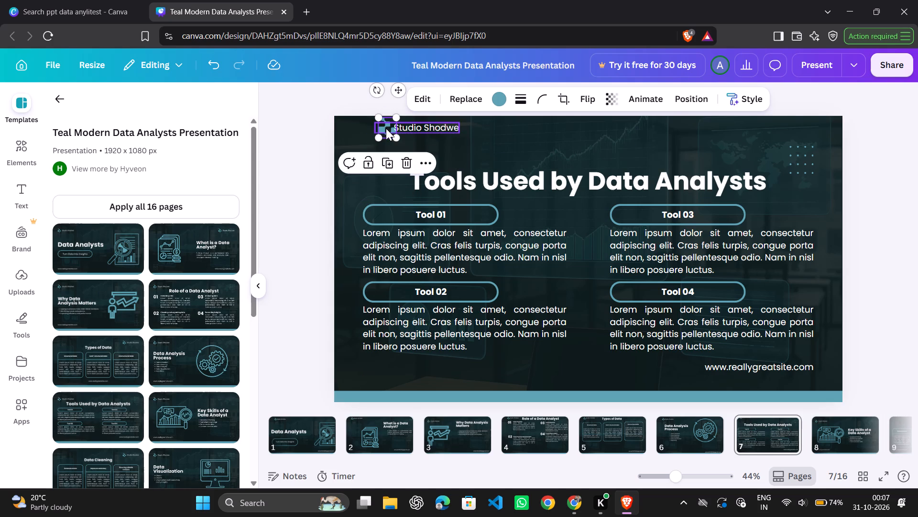
left_click(390, 132)
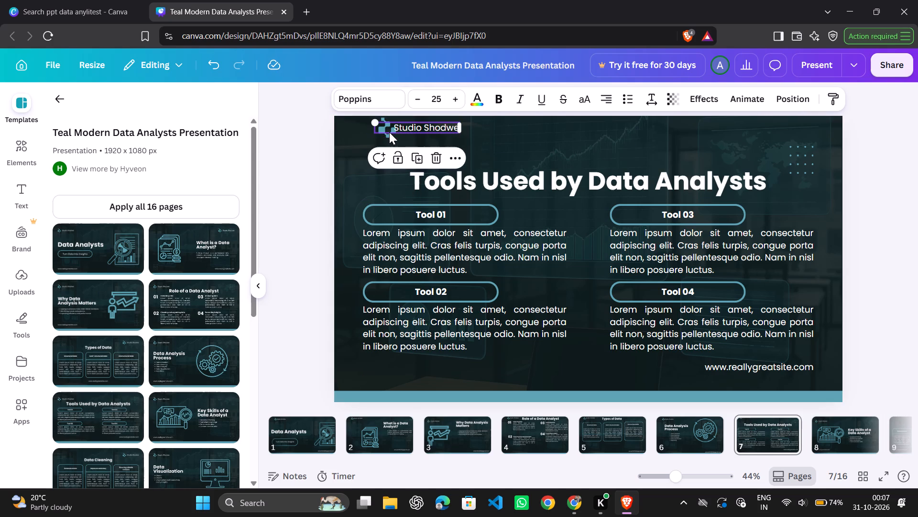
left_click_drag(388, 135, 383, 135)
left_click(448, 154)
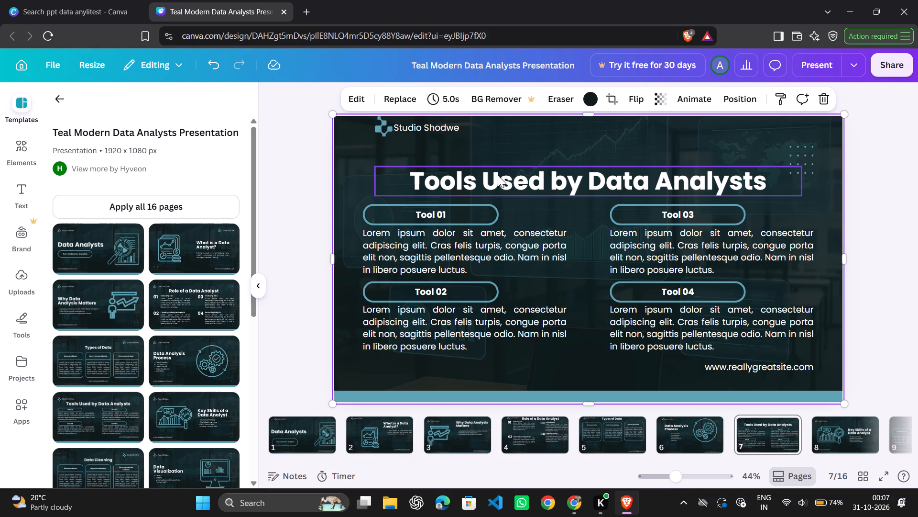
Move the "Tools Used by Data Analysts" title up and slightly right, and place the dot grid in the slide's upper-right corner.
left_click_drag(522, 184, 545, 148)
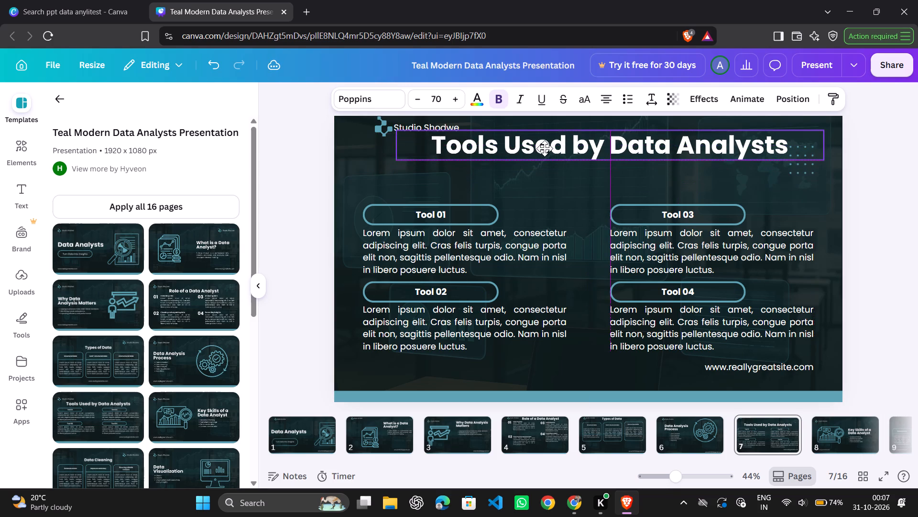
left_click_drag(545, 148, 554, 144)
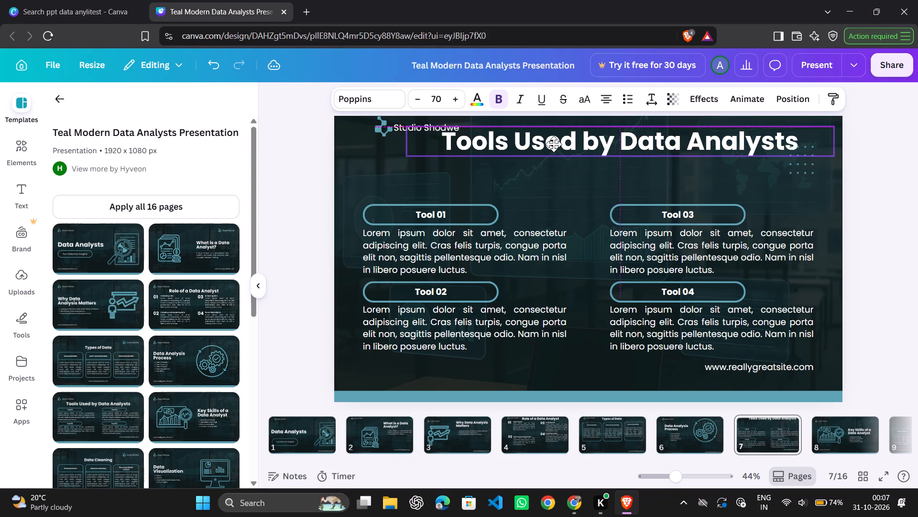
left_click_drag(554, 144, 553, 153)
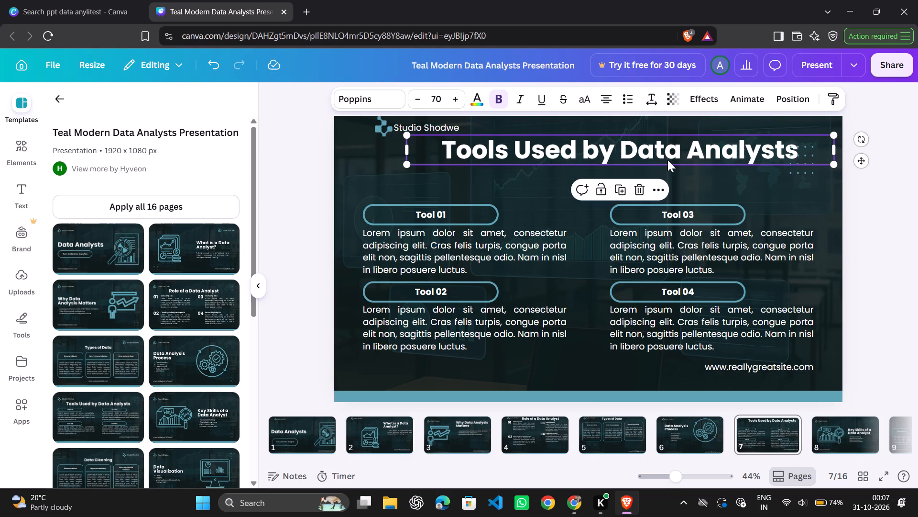
left_click_drag(808, 154, 835, 119)
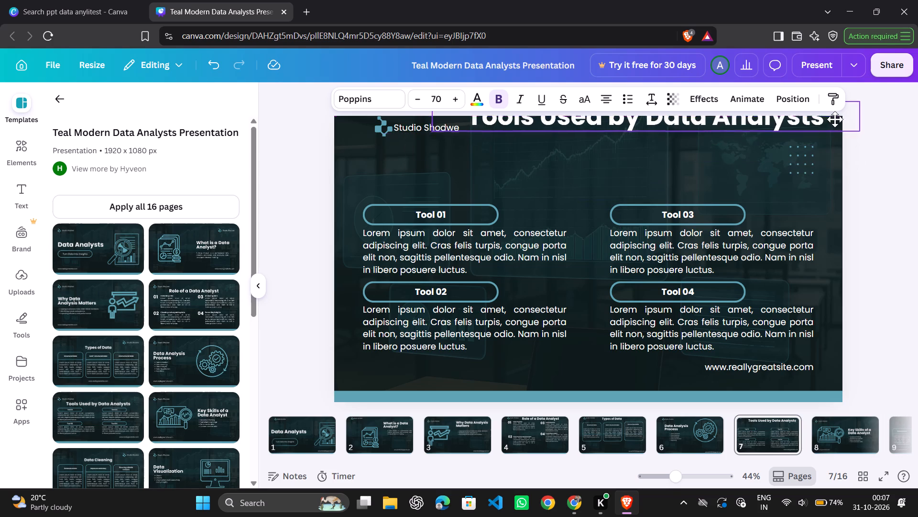
left_click_drag(835, 119, 813, 149)
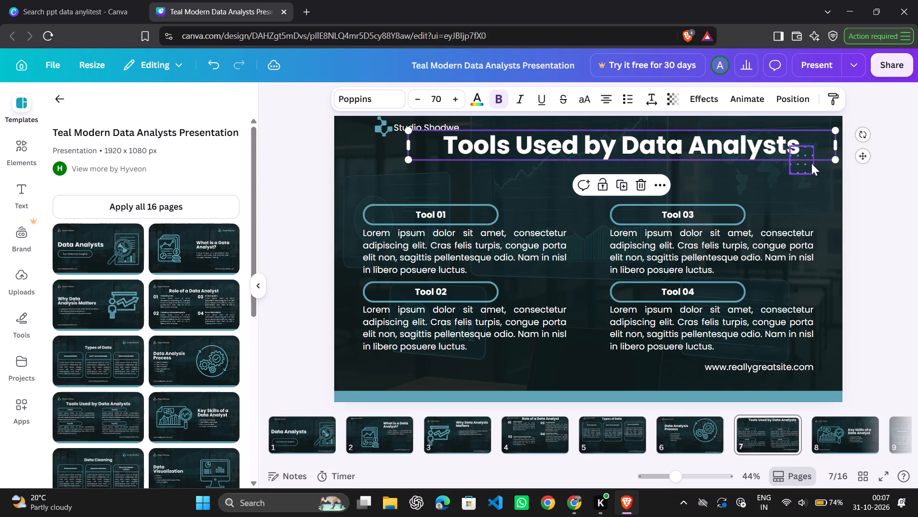
left_click_drag(810, 166, 839, 135)
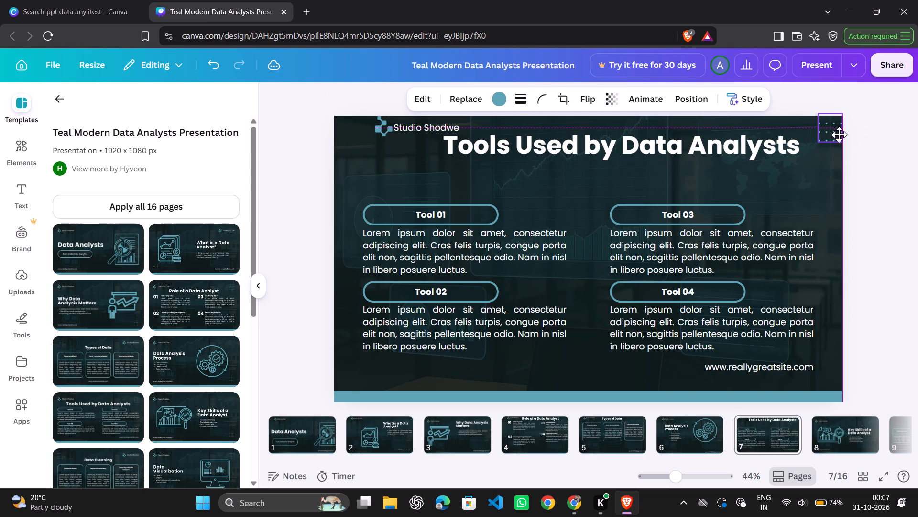
left_click_drag(839, 135, 839, 137)
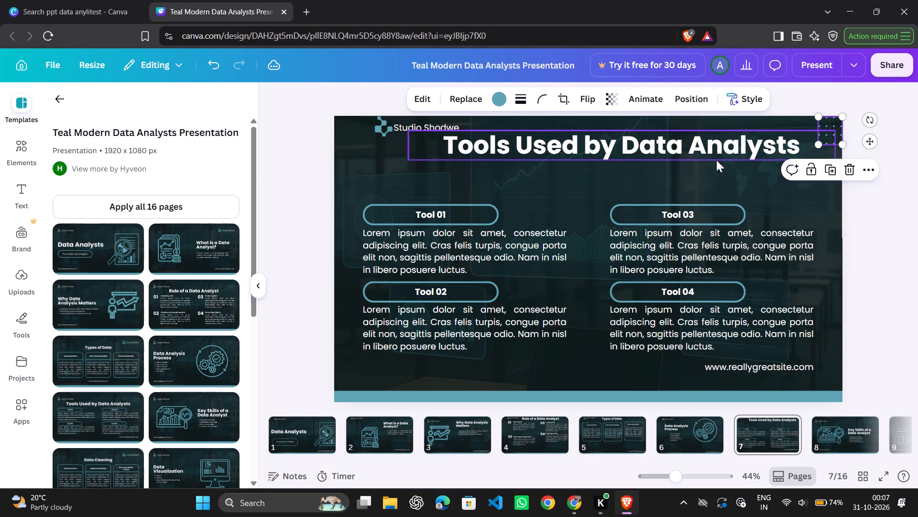
Move the Tool 03 and Tool 04 labels, outlines and paragraphs up and slightly right, lining up the two paragraphs' left edges.
left_click_drag(659, 211, 666, 179)
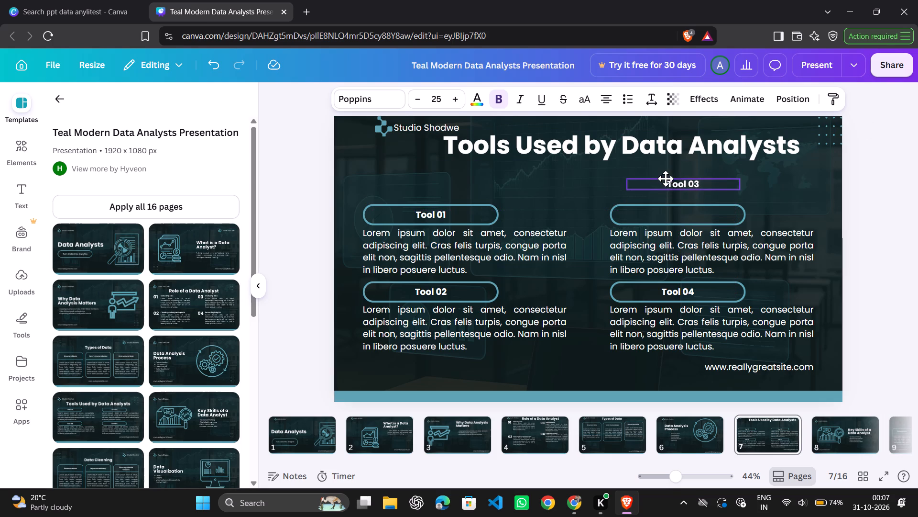
left_click_drag(666, 179, 667, 177)
left_click_drag(646, 214, 656, 180)
left_click_drag(675, 256, 682, 223)
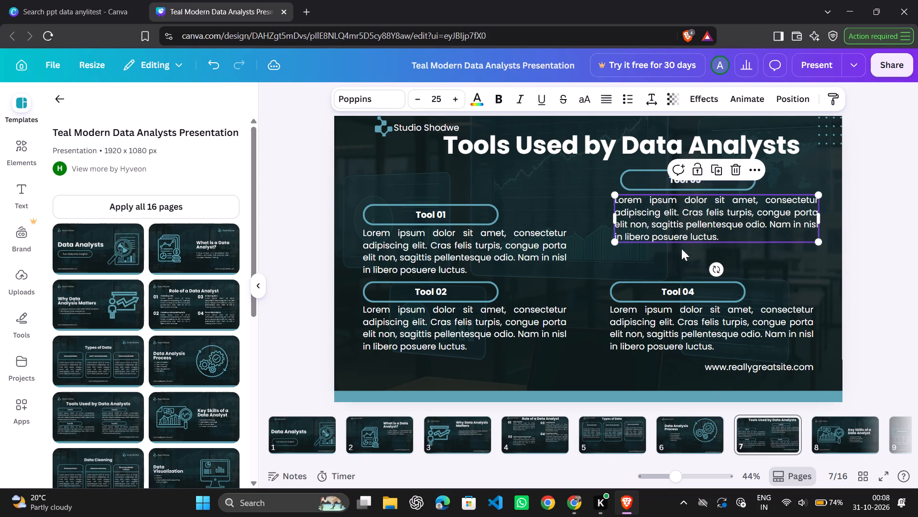
left_click_drag(670, 292, 688, 258)
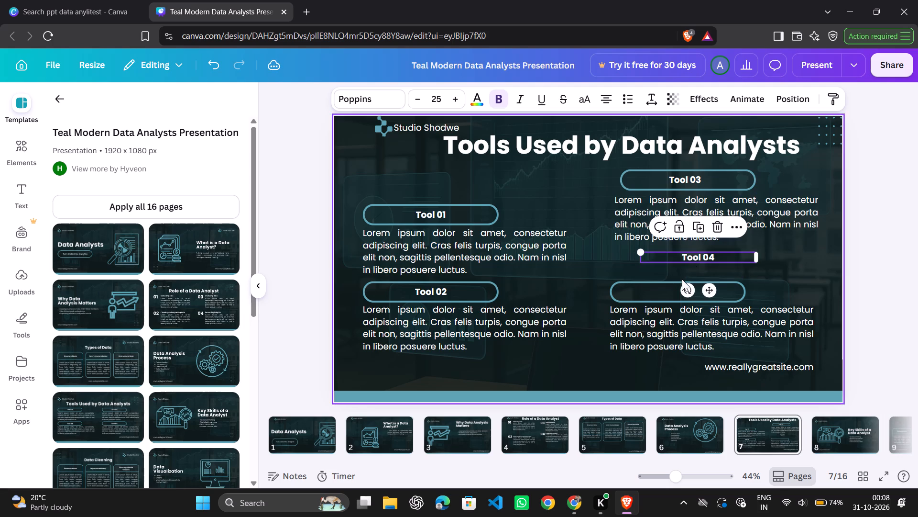
left_click_drag(671, 286, 697, 250)
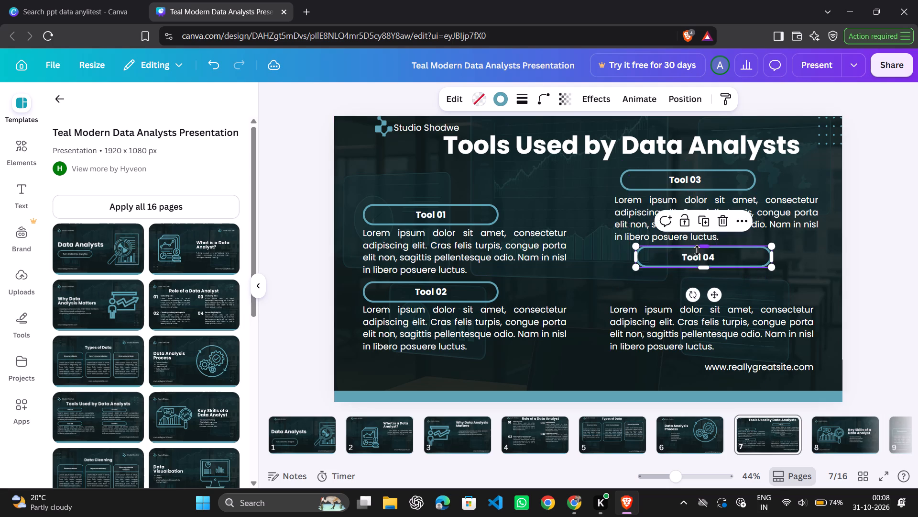
left_click_drag(683, 319, 706, 290)
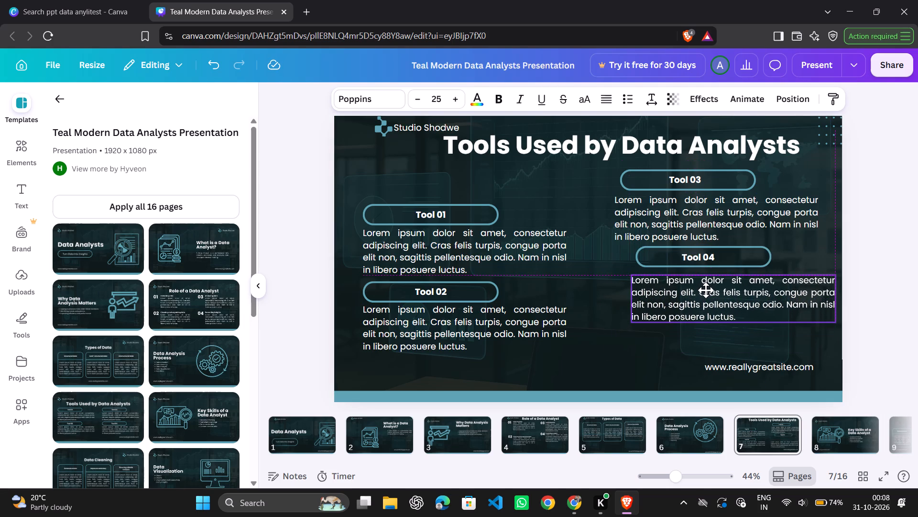
left_click_drag(706, 290, 688, 290)
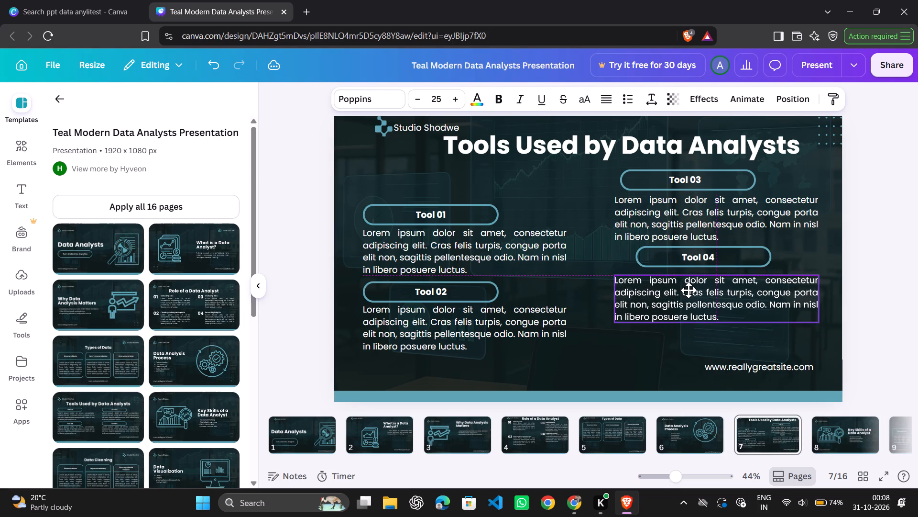
left_click_drag(688, 290, 686, 290)
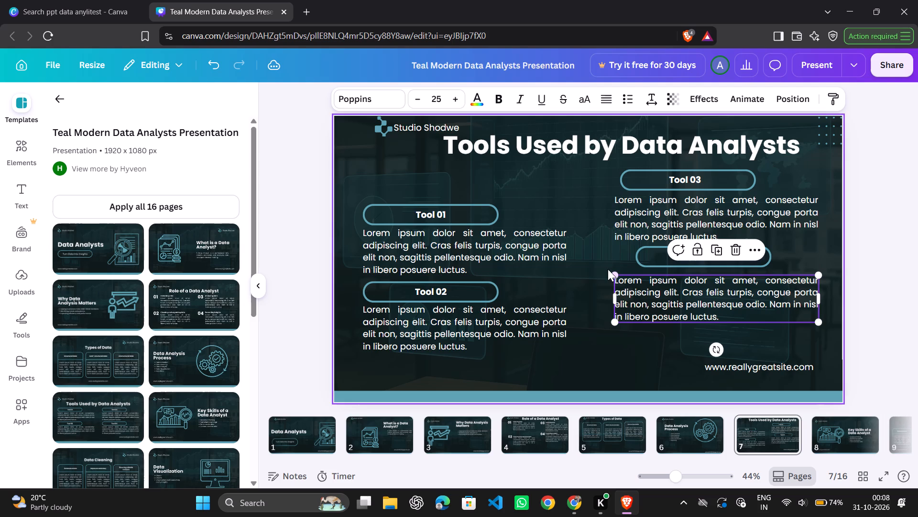
left_click(600, 265)
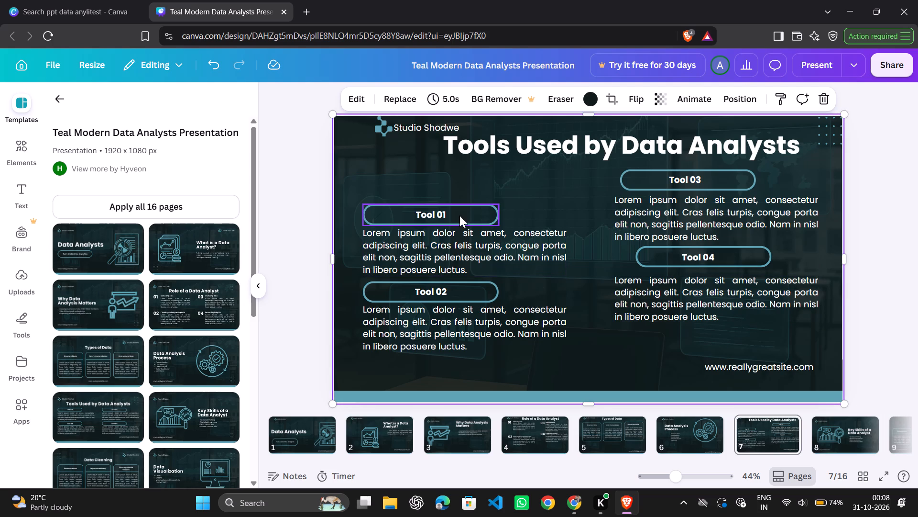
Move the Tool 01 and Tool 02 blocks up, shifting their labels and outlines slightly right above their paragraphs.
left_click_drag(459, 214, 471, 180)
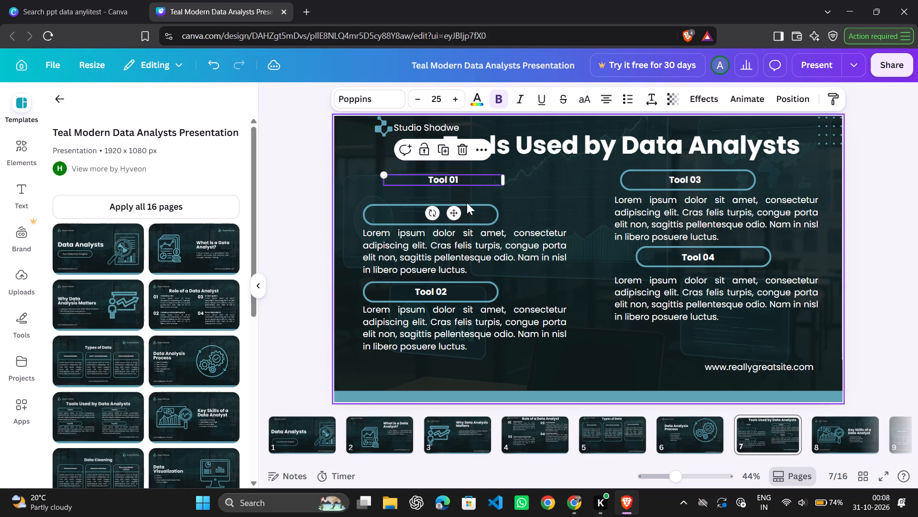
left_click_drag(466, 210, 481, 174)
left_click_drag(486, 261, 490, 224)
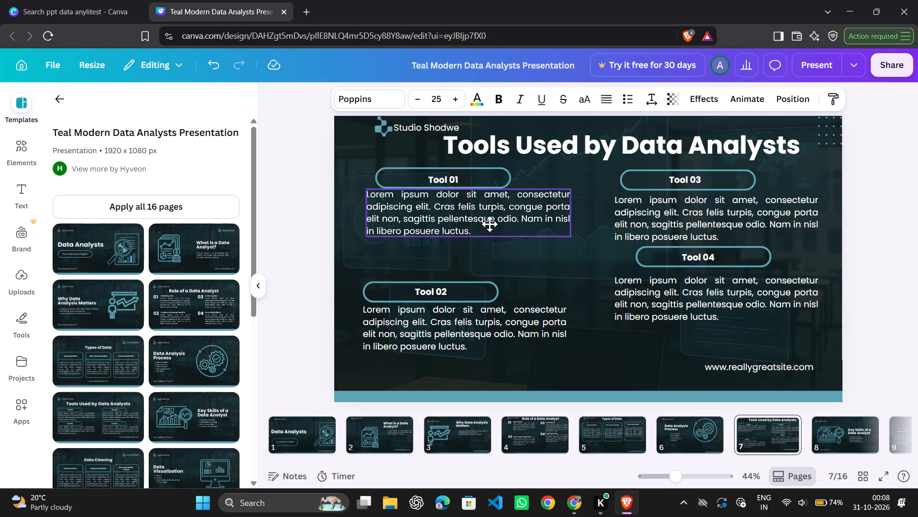
left_click_drag(490, 224, 489, 227)
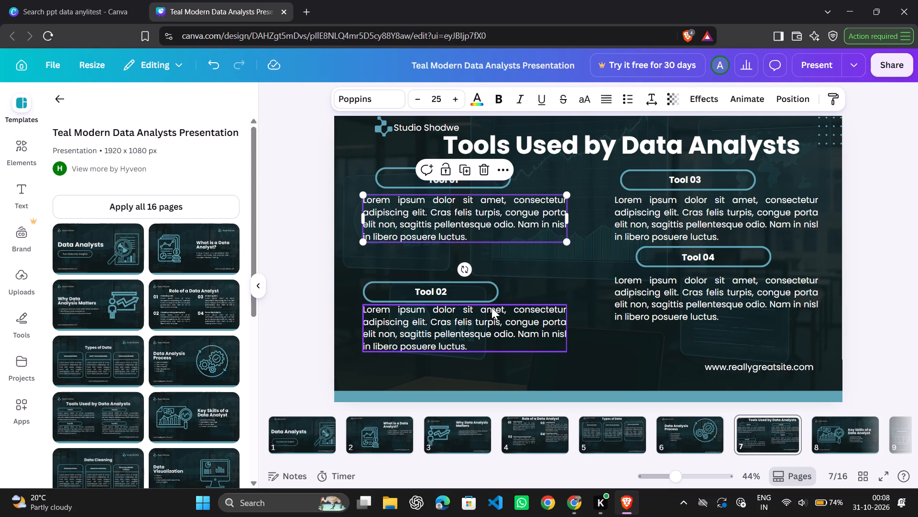
left_click_drag(490, 294, 505, 261)
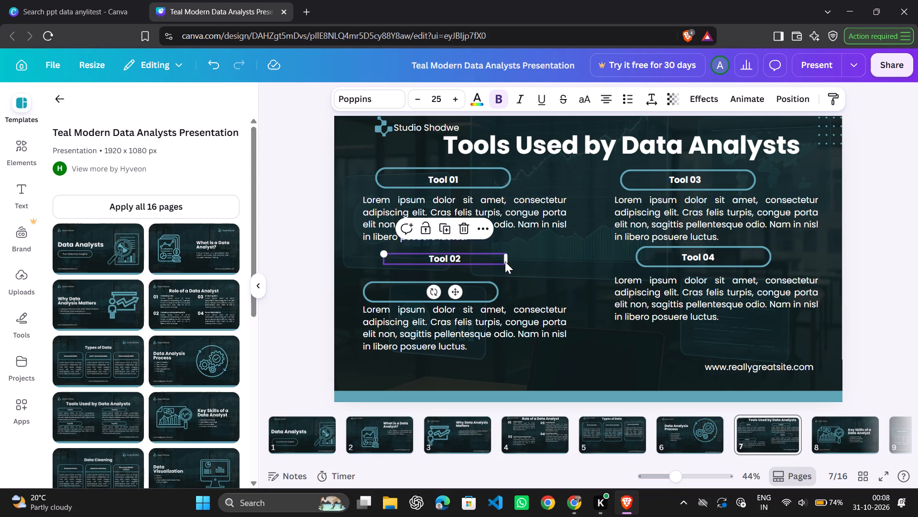
left_click_drag(490, 287, 503, 254)
left_click_drag(506, 314, 512, 288)
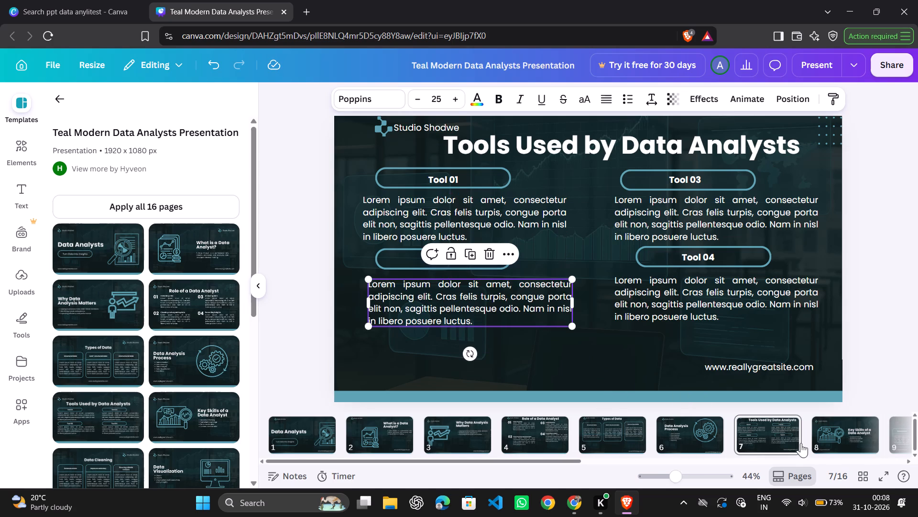
On the Key Skills of a Data Analyst slide, move the Studio Shodwe name and its logo up and slightly right, side by side.
left_click(831, 439)
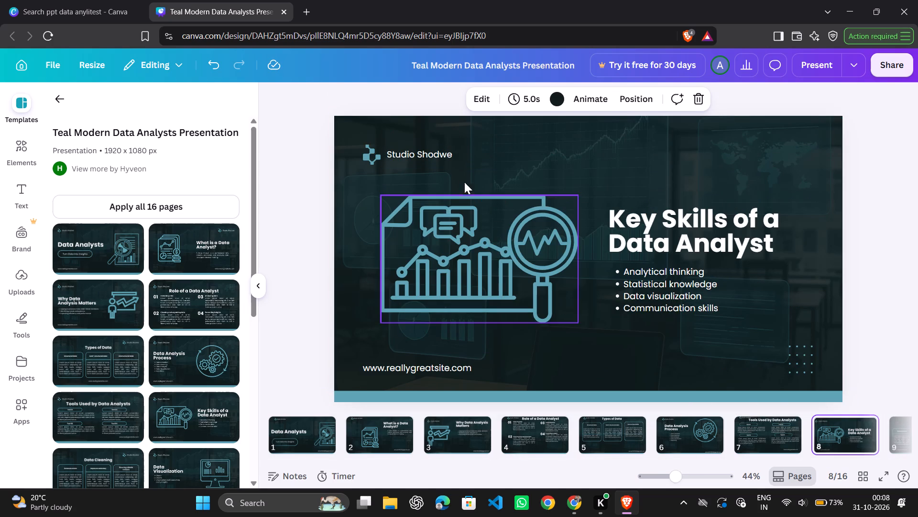
left_click_drag(437, 149, 452, 127)
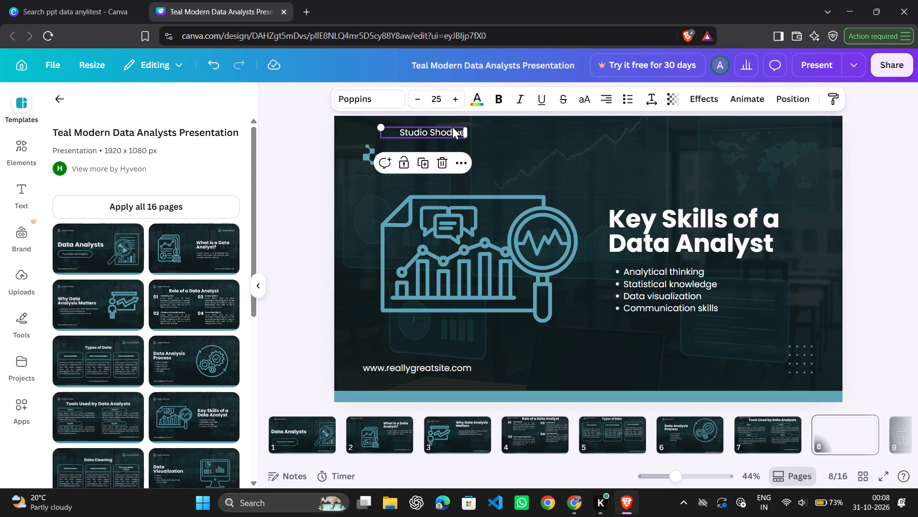
left_click_drag(367, 156, 380, 133)
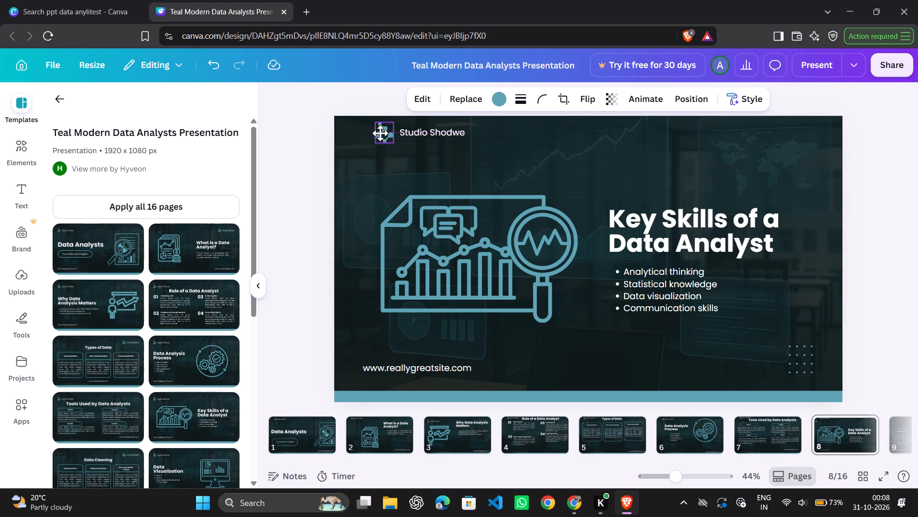
left_click_drag(380, 133, 382, 134)
Move the chart and magnifying-glass graphic up and slightly right, below the logo.
left_click_drag(485, 257, 492, 220)
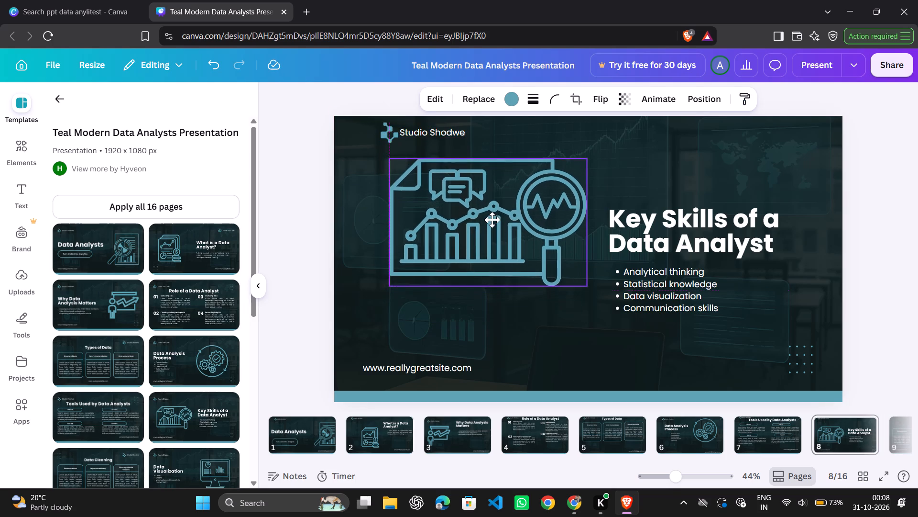
left_click_drag(492, 220, 493, 218)
Move the "Key Skills of a Data Analyst" title up and right, and shift the bulleted list up and further right, indented beneath it.
left_click_drag(655, 227, 692, 180)
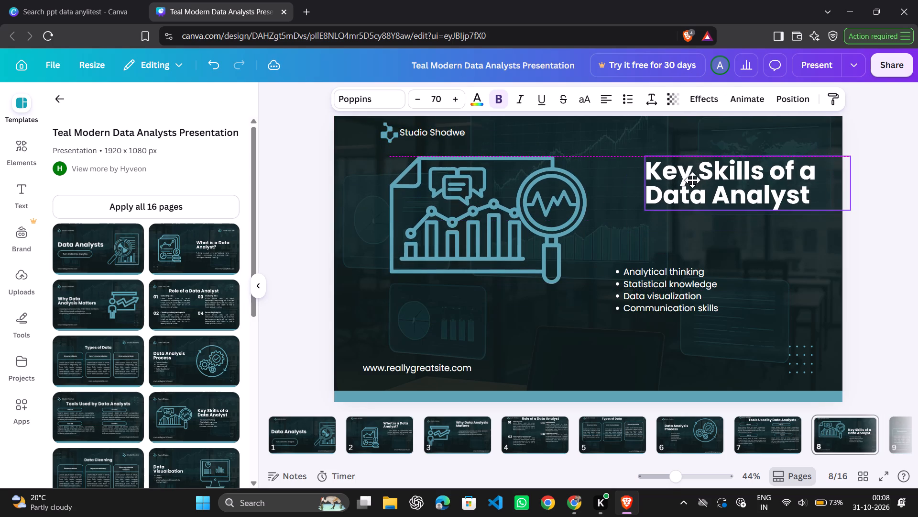
left_click_drag(692, 180, 700, 176)
left_click_drag(671, 298, 735, 247)
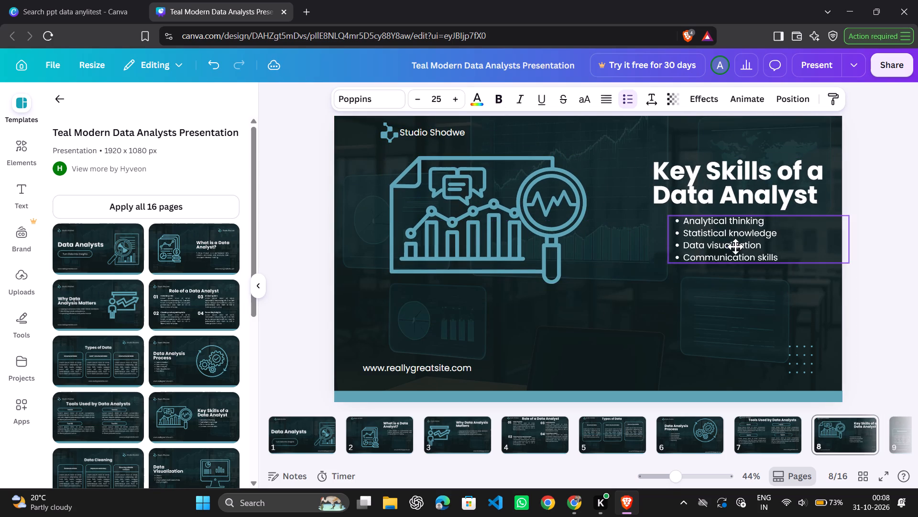
Shift the bulleted skills list slightly further right and up beneath the "Key Skills of a Data Analyst" title.
left_click_drag(735, 247, 742, 246)
Move the dot-grid decoration from the slide's lower right area into its top-right corner.
left_click_drag(795, 360, 776, 156)
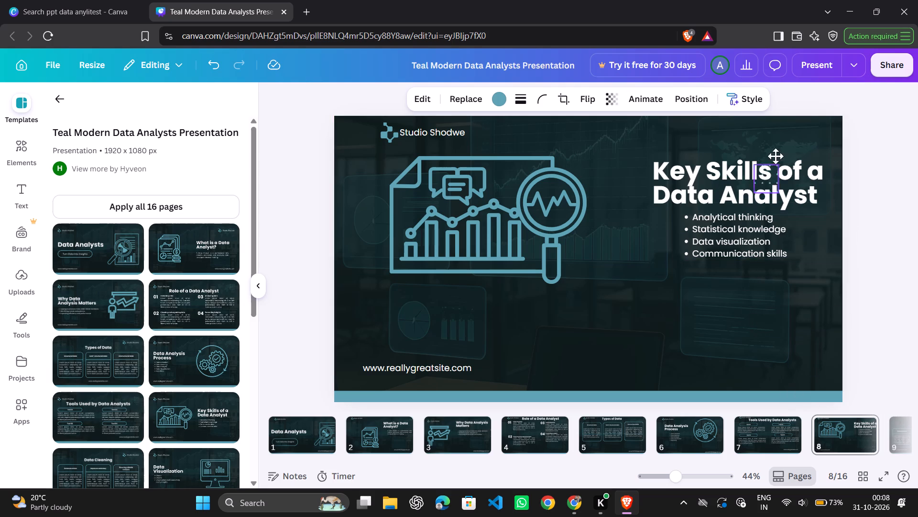
left_click_drag(776, 156, 826, 135)
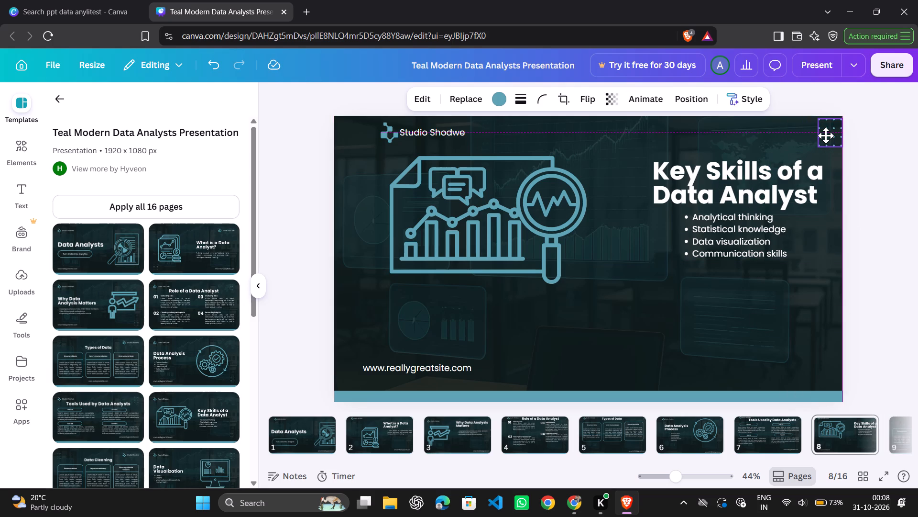
left_click_drag(826, 135, 824, 134)
left_click_drag(824, 134, 824, 131)
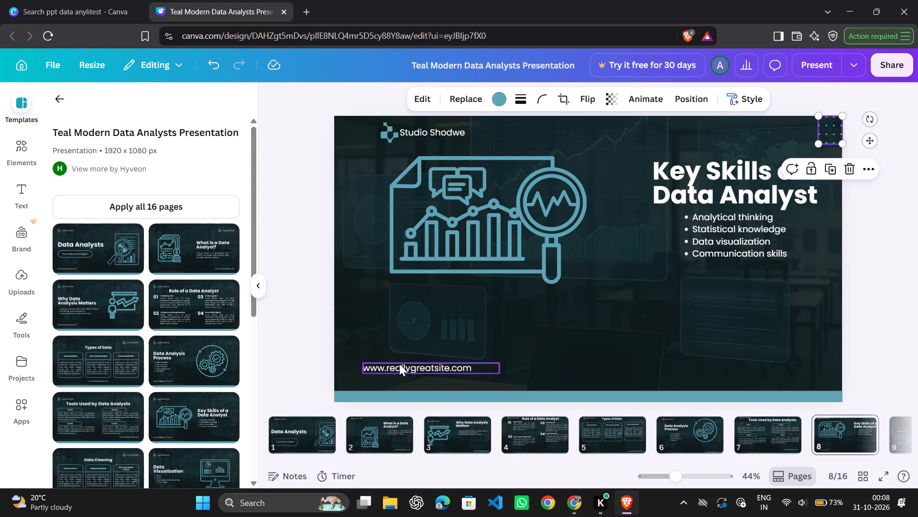
left_click_drag(399, 364, 763, 384)
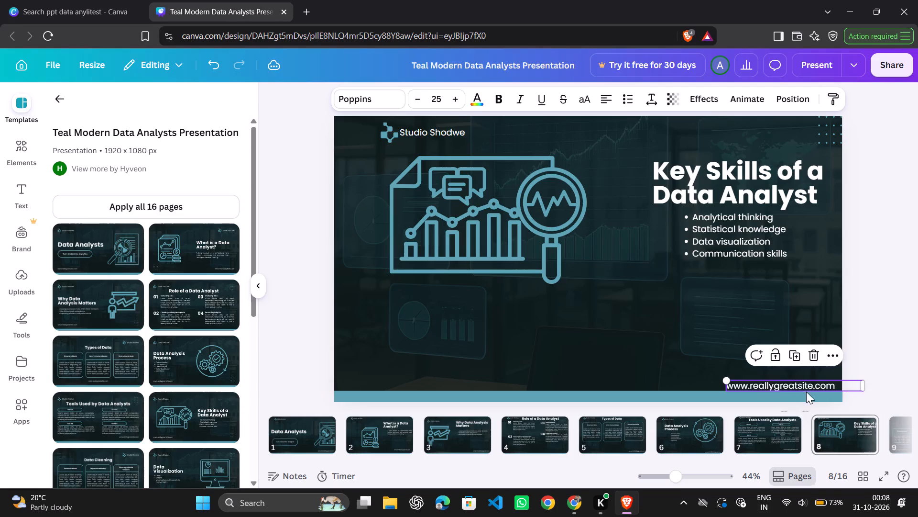
double_click(840, 380)
left_click(840, 380)
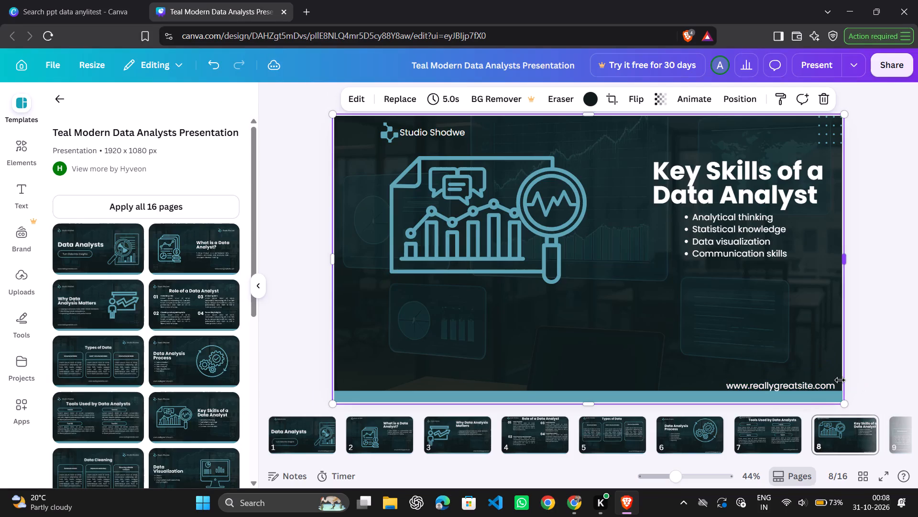
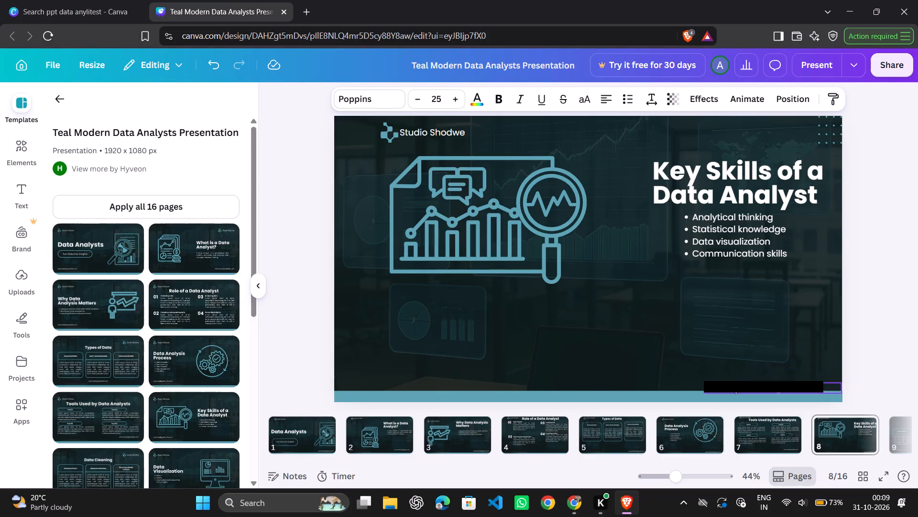
Nudge the website address text slightly right and up, at the bottom-right corner of the Key Skills of a Data Analyst slide.
left_click_drag(731, 381, 738, 380)
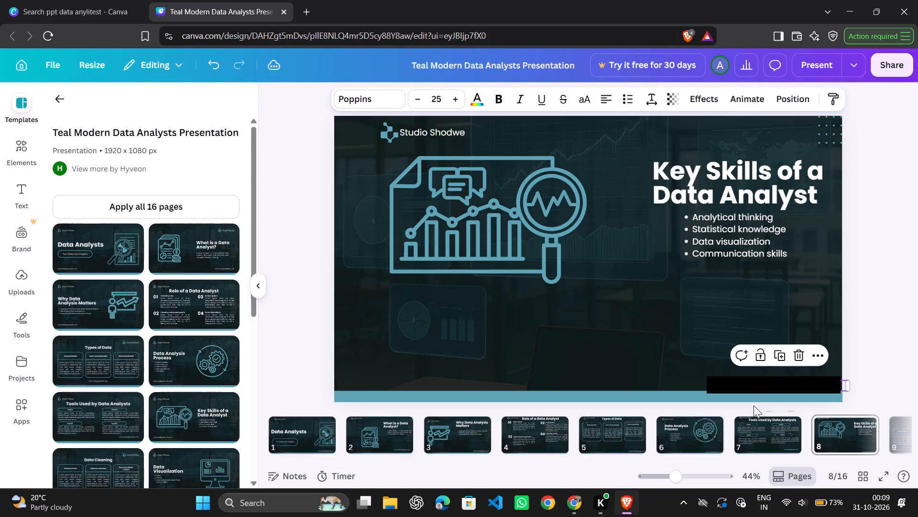
On the Data Cleaning slide (page 9), move the "Data Cleaning" title up near the slide's top edge.
scroll(773, 449, "left", 1)
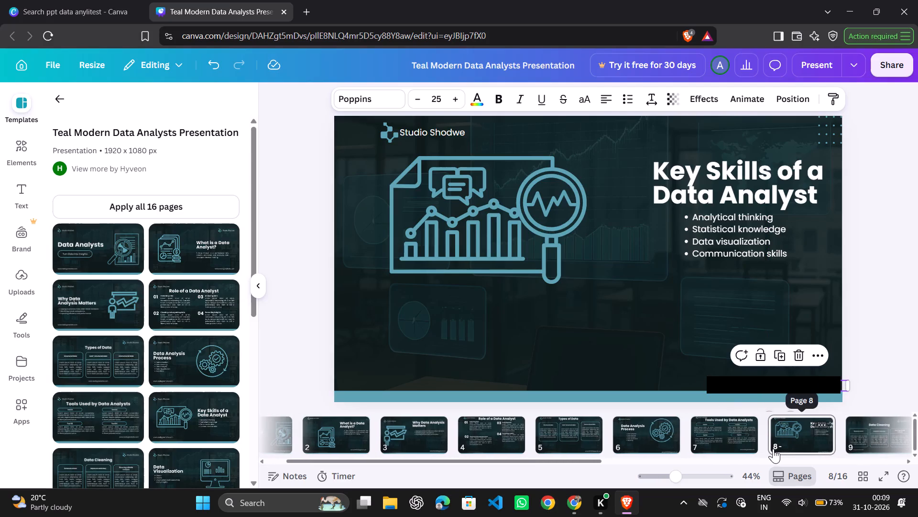
left_click(872, 444)
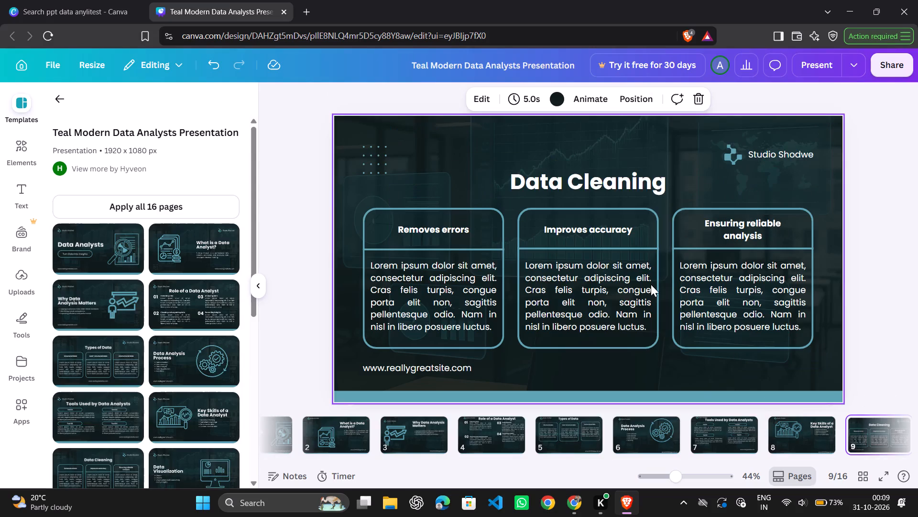
left_click_drag(628, 180, 636, 135)
Move the Studio Shodwe name and its logo to the slide's upper left, side by side, left of the Data Cleaning title.
left_click_drag(776, 156, 489, 122)
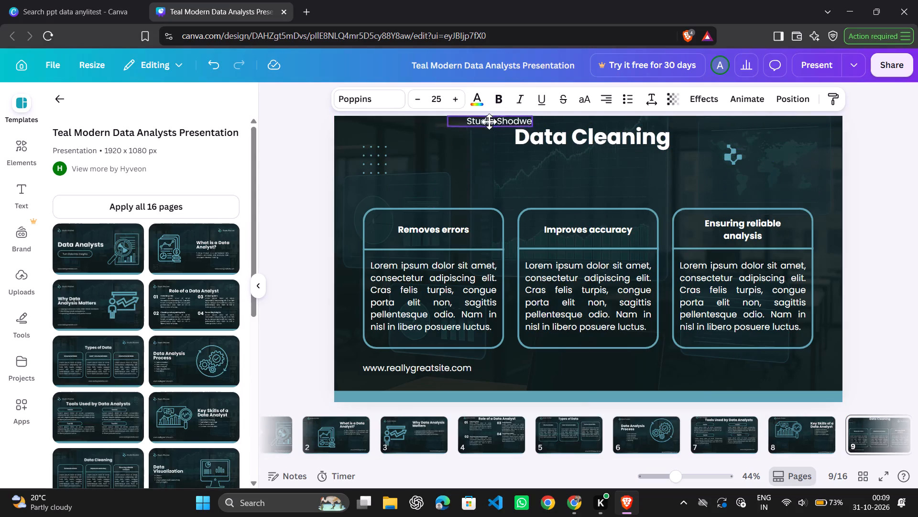
left_click_drag(489, 122, 454, 135)
left_click_drag(735, 160, 422, 144)
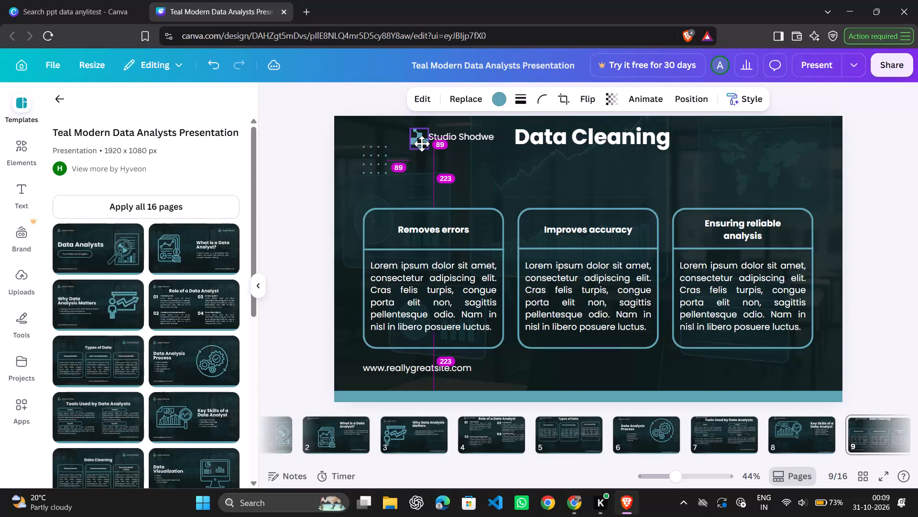
On the Data Cleaning slide, settle the logo beside the Studio Shodwe name and move the dot pattern into the slide's top-right corner.
left_click_drag(422, 144, 422, 142)
left_click_drag(374, 156, 473, 116)
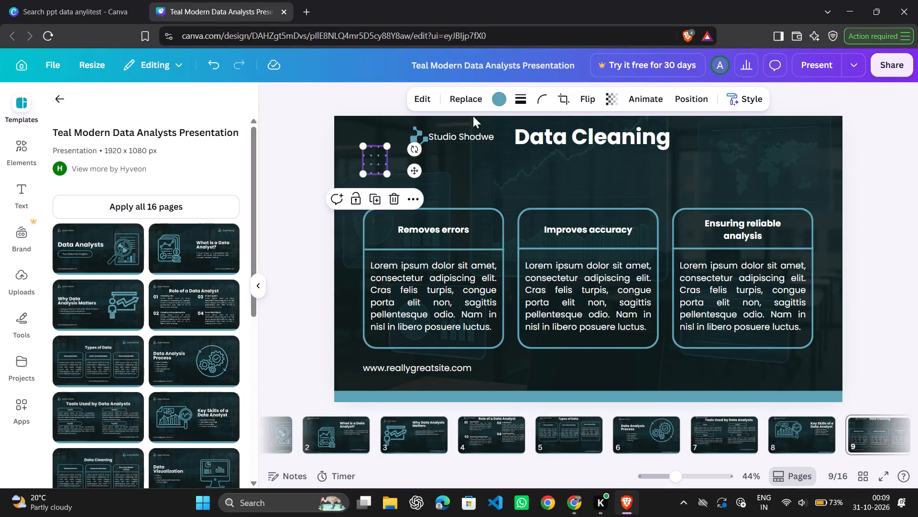
left_click_drag(473, 116, 829, 128)
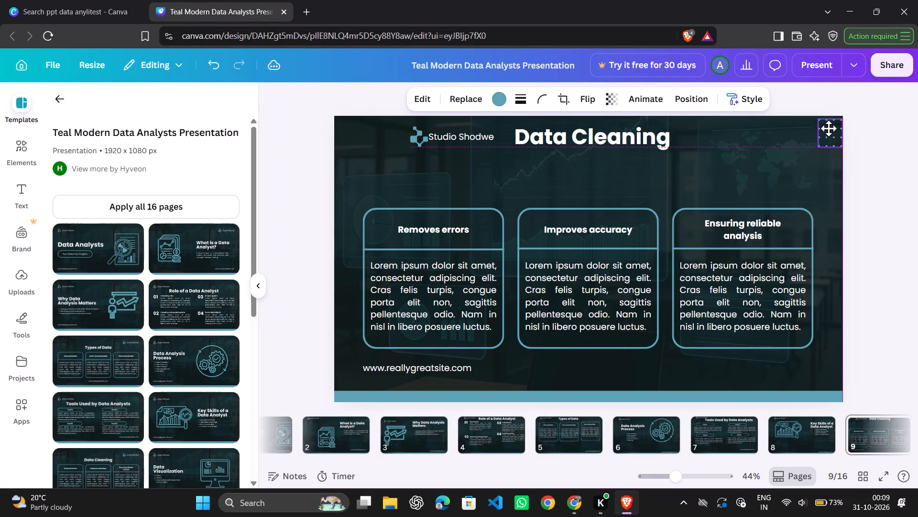
left_click_drag(829, 128, 826, 127)
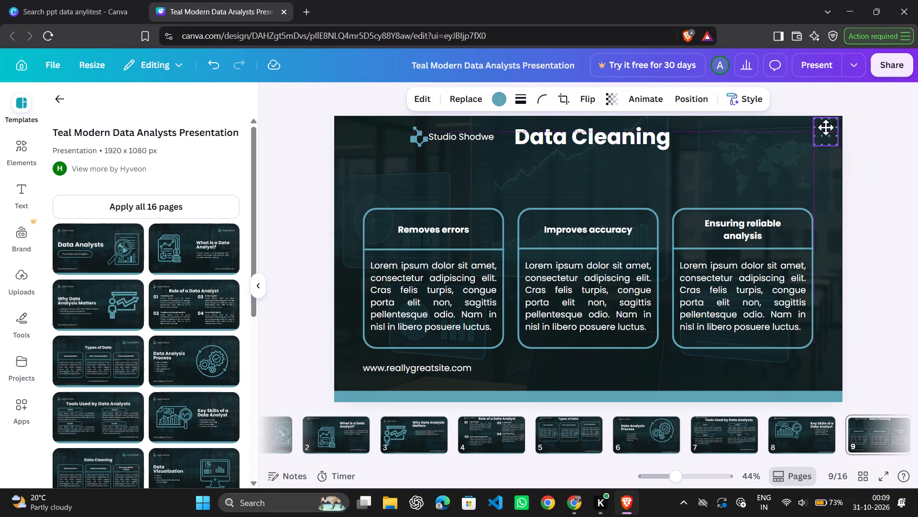
left_click_drag(826, 127, 829, 127)
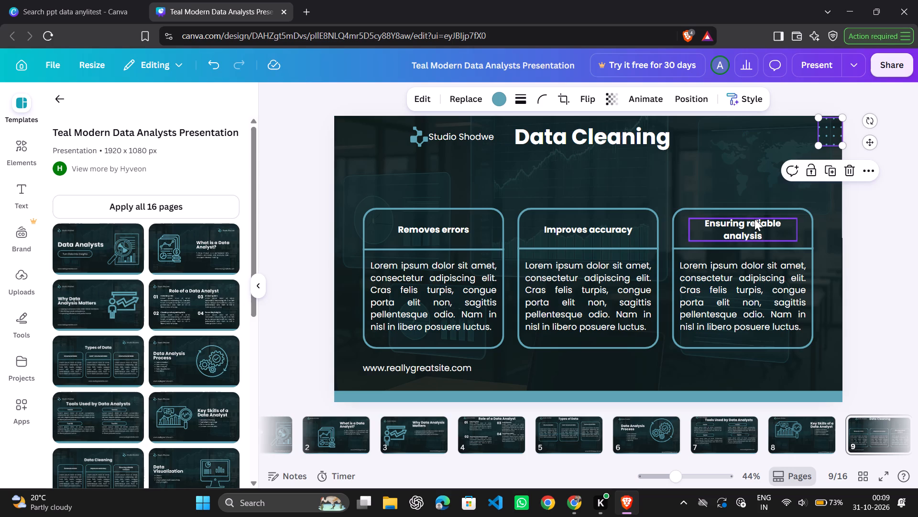
Move the "Ensuring reliable analysis" heading, its rounded outline and its paragraph up and slightly left, keeping the text inside the outline.
left_click_drag(744, 234, 735, 187)
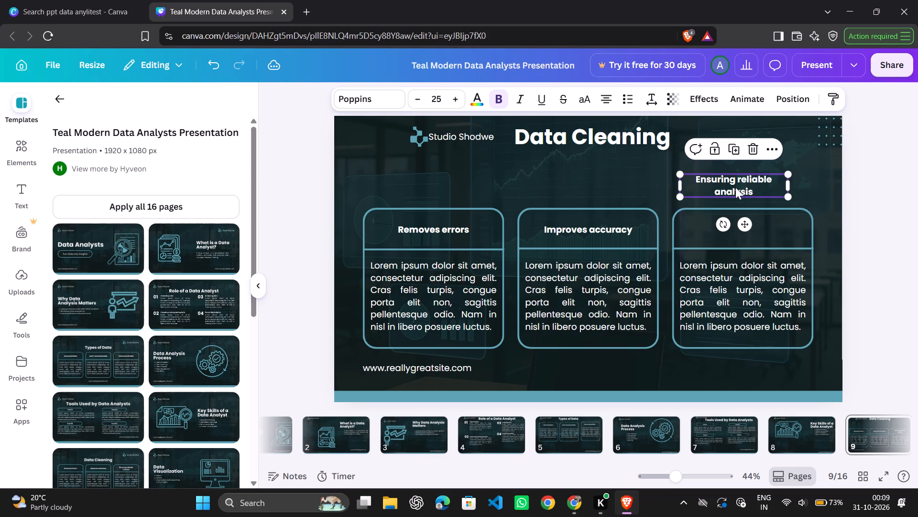
left_click_drag(724, 214, 715, 159)
left_click_drag(735, 180, 735, 177)
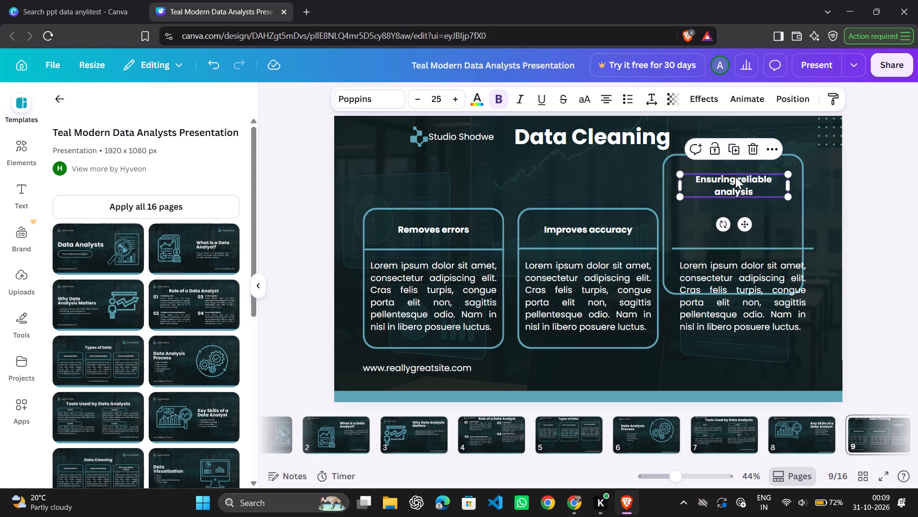
left_click_drag(735, 177, 737, 170)
left_click_drag(730, 267, 724, 217)
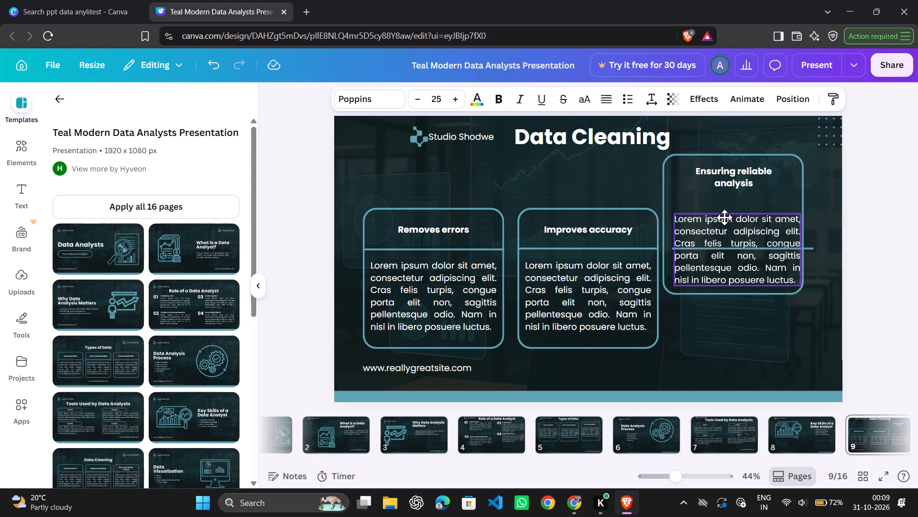
left_click_drag(724, 217, 719, 209)
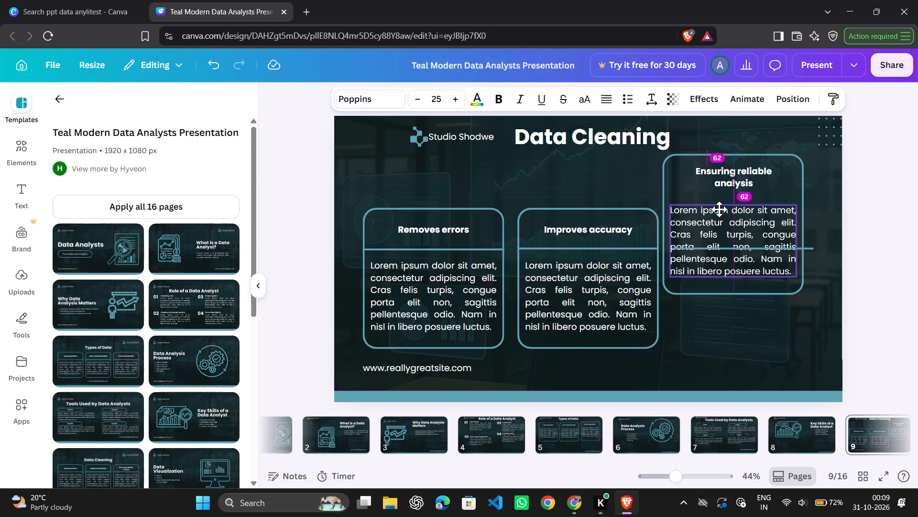
Move the "Improves accuracy" heading, outline and paragraph up, shifting the outline and paragraph slightly left and lining them up with the third card.
left_click_drag(582, 231, 583, 179)
left_click_drag(583, 179, 583, 174)
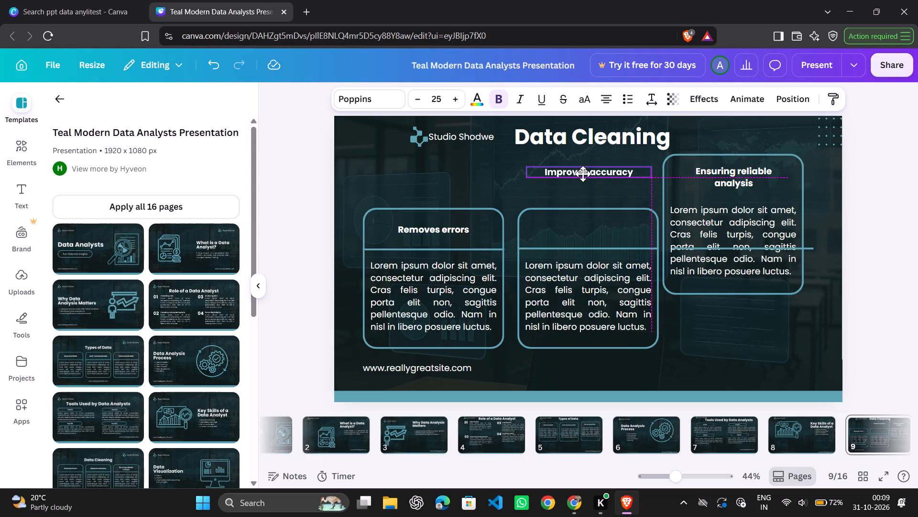
left_click_drag(583, 174, 583, 174)
left_click_drag(581, 230, 582, 174)
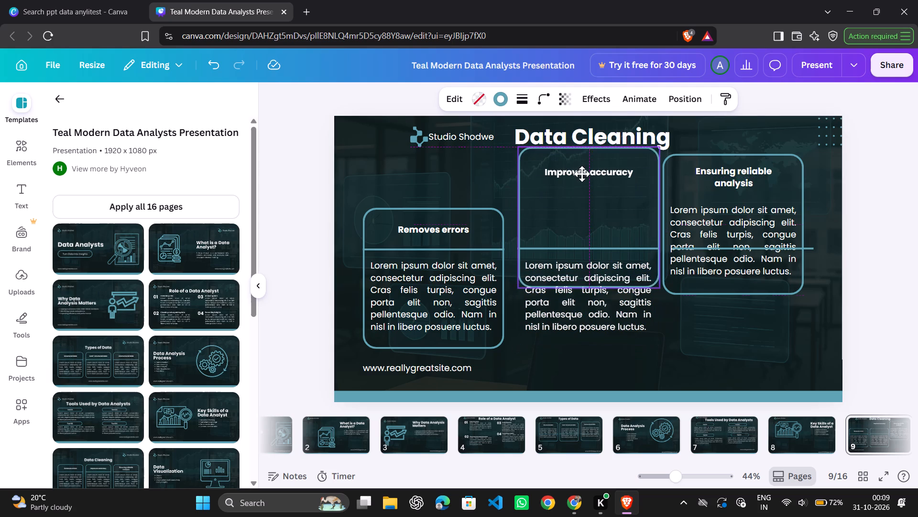
left_click_drag(582, 174, 582, 176)
left_click_drag(571, 282, 571, 220)
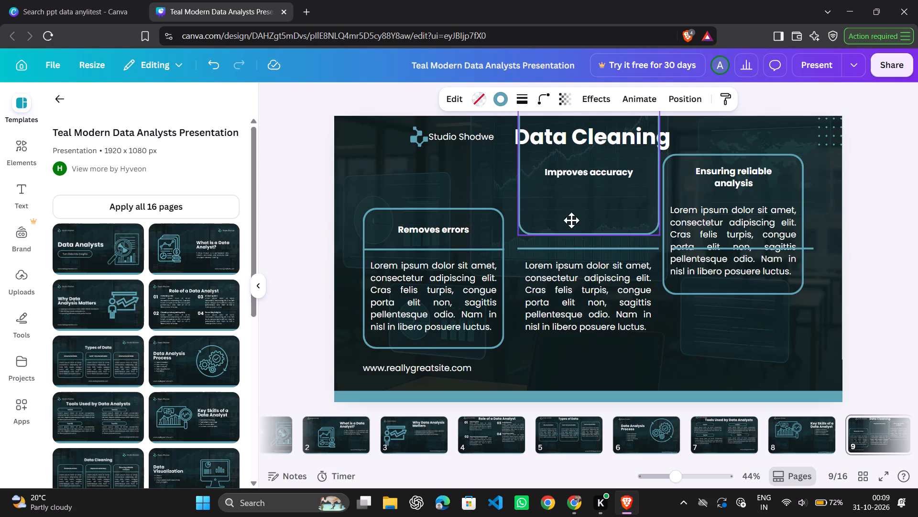
left_click_drag(571, 220, 563, 284)
left_click(569, 293)
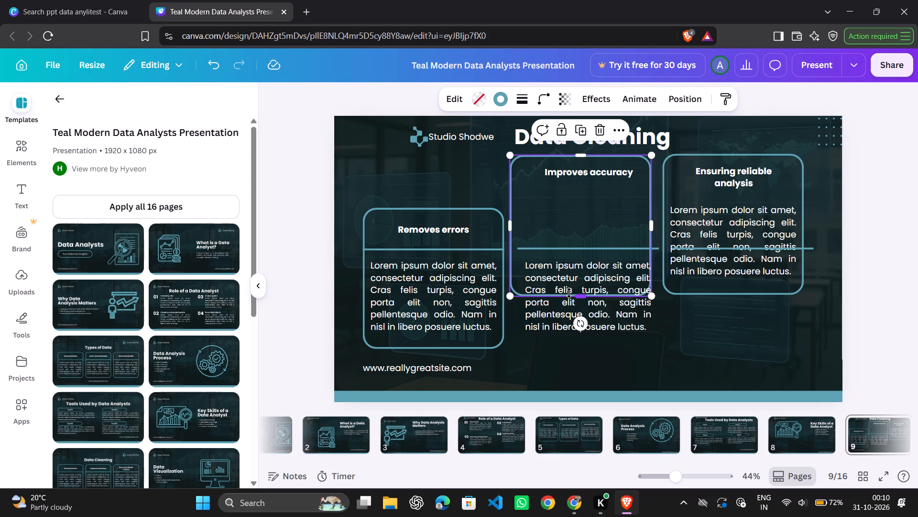
left_click_drag(567, 313, 565, 214)
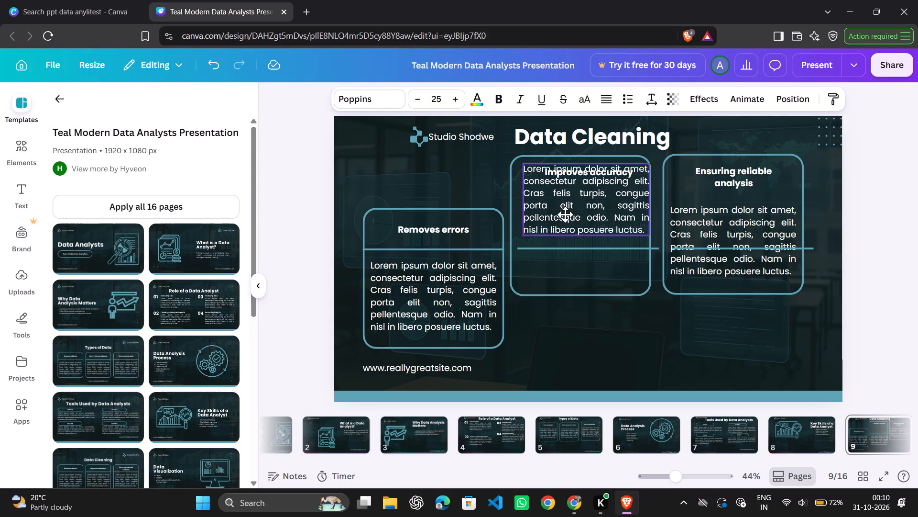
left_click_drag(565, 214, 563, 244)
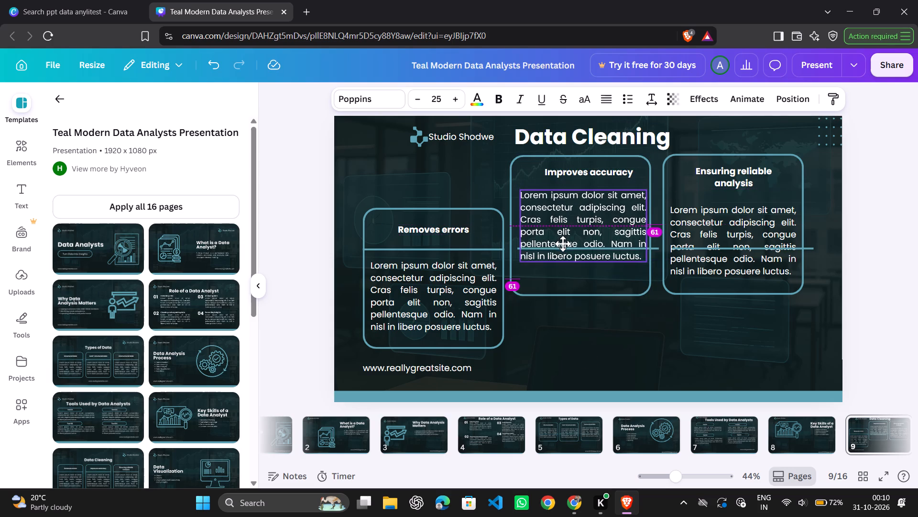
left_click_drag(563, 244, 560, 255)
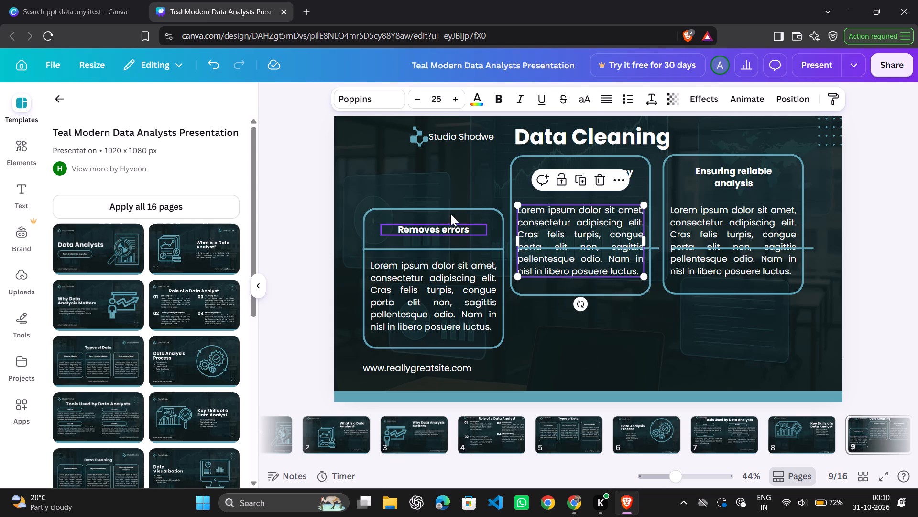
Move the "Removes errors" outline, heading and paragraph up and slightly left, level with the other two cards.
left_click_drag(449, 214, 436, 166)
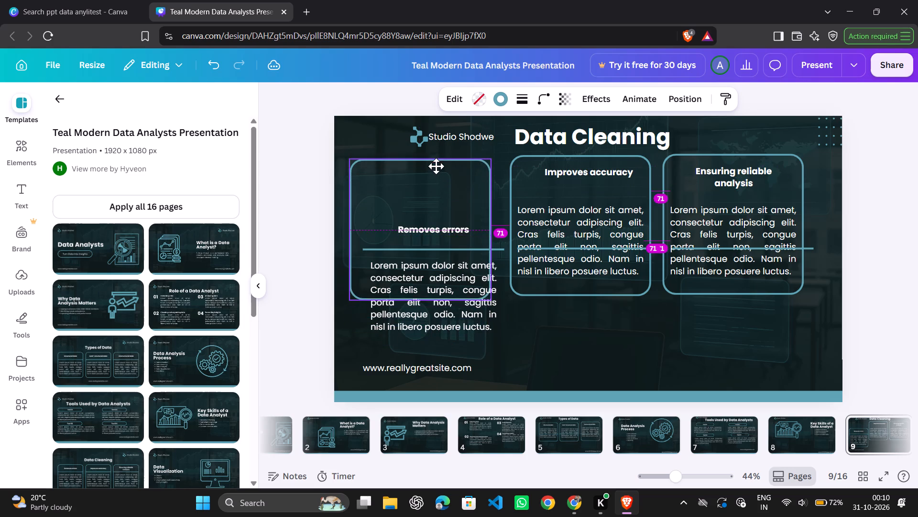
left_click_drag(436, 166, 443, 162)
left_click_drag(437, 229, 445, 174)
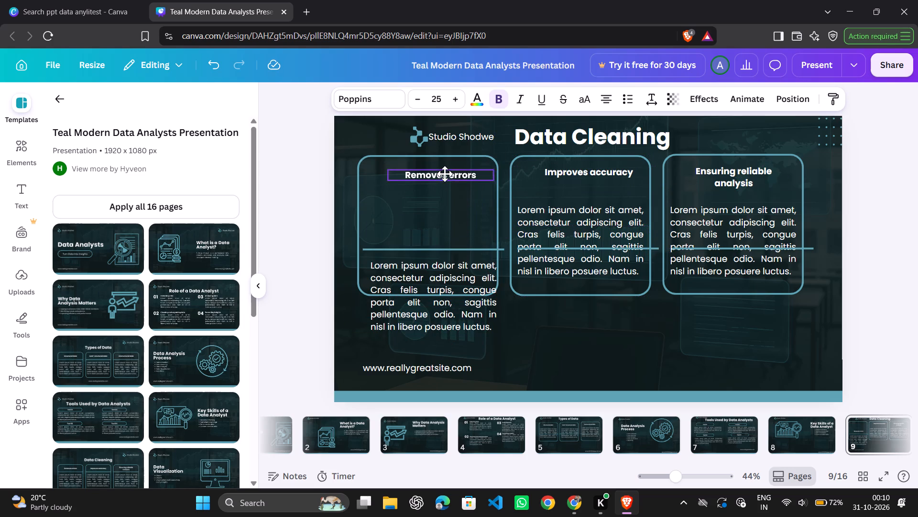
left_click_drag(445, 174, 436, 169)
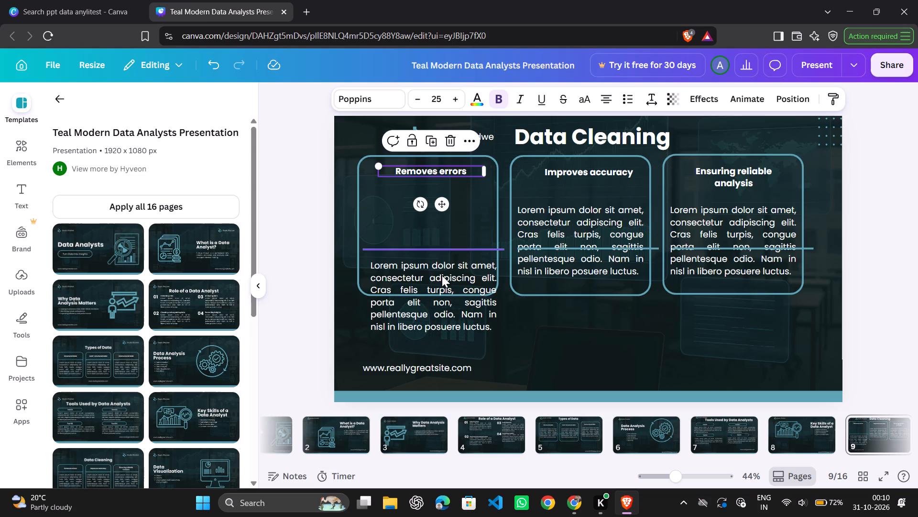
left_click_drag(441, 277, 438, 207)
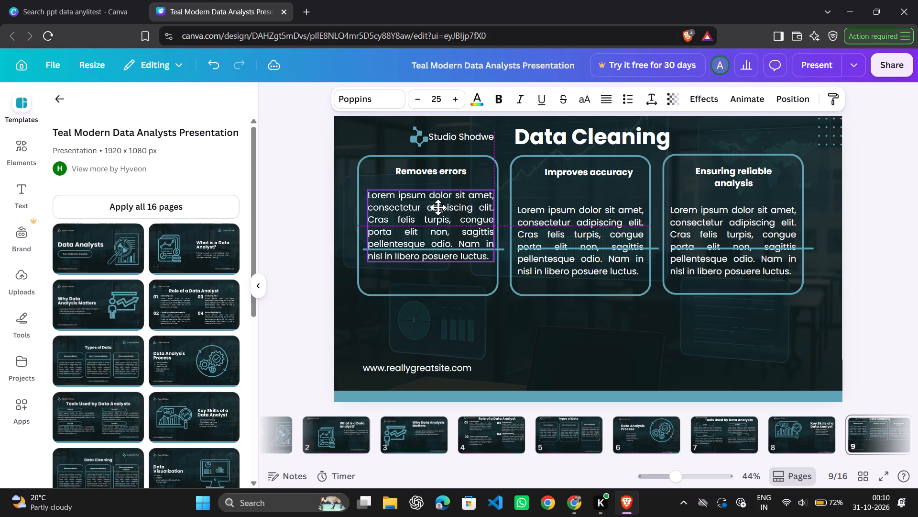
left_click_drag(438, 207, 436, 204)
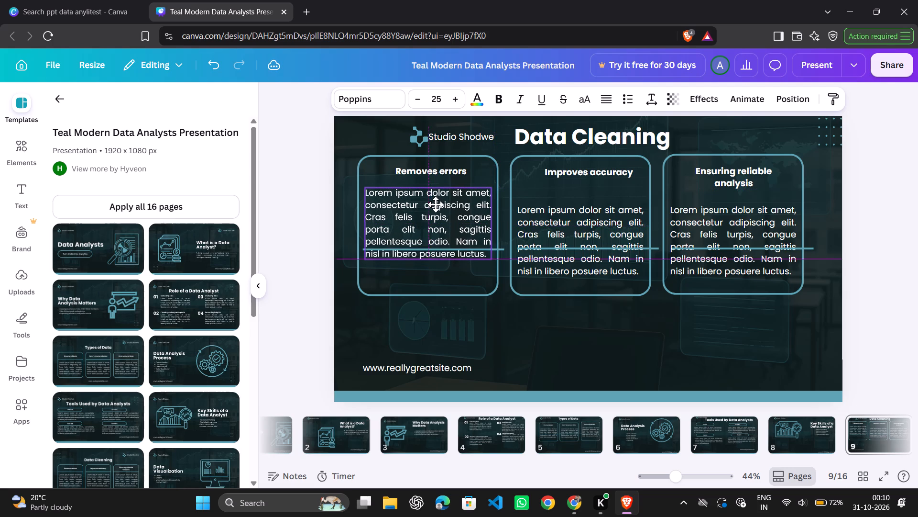
left_click_drag(436, 204, 437, 207)
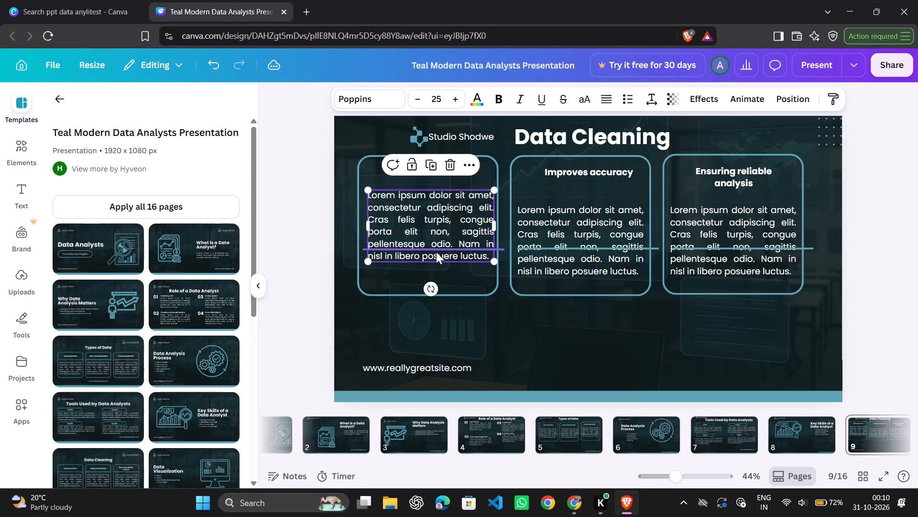
Shift the first card's paragraph down out of the way and delete the horizontal divider lines from all three cards.
left_click_drag(436, 248, 436, 252)
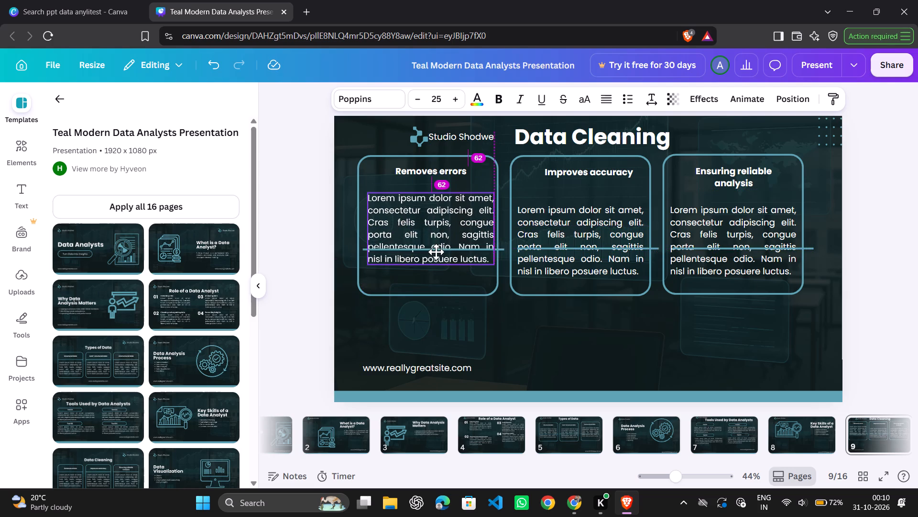
left_click_drag(436, 252, 520, 355)
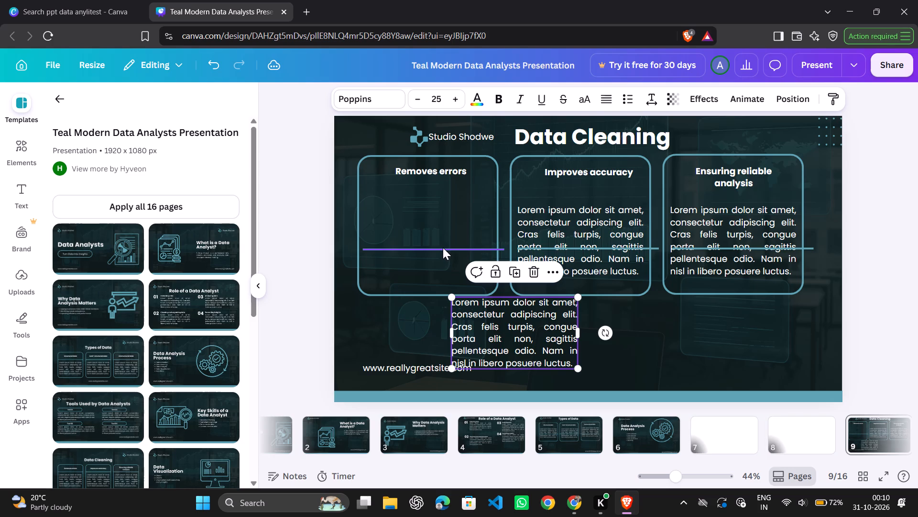
left_click(443, 247)
left_click(443, 247)
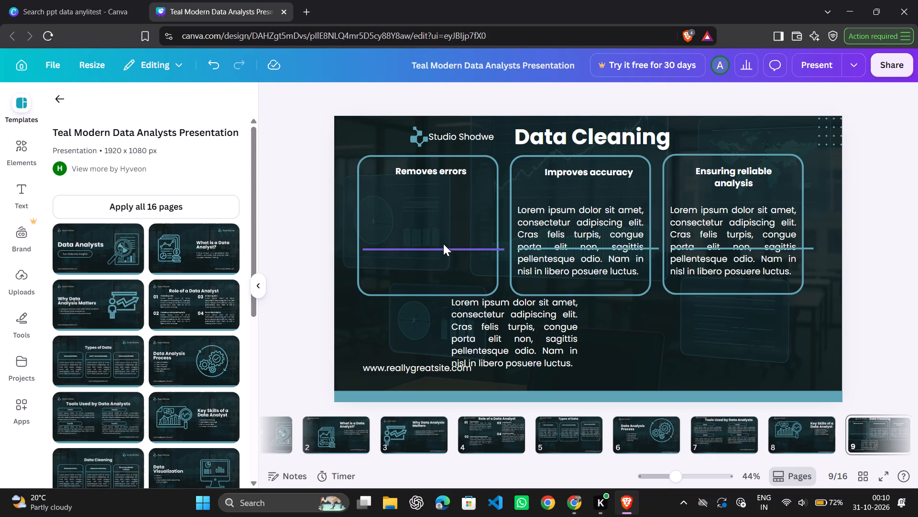
left_click(444, 245)
left_click(453, 225)
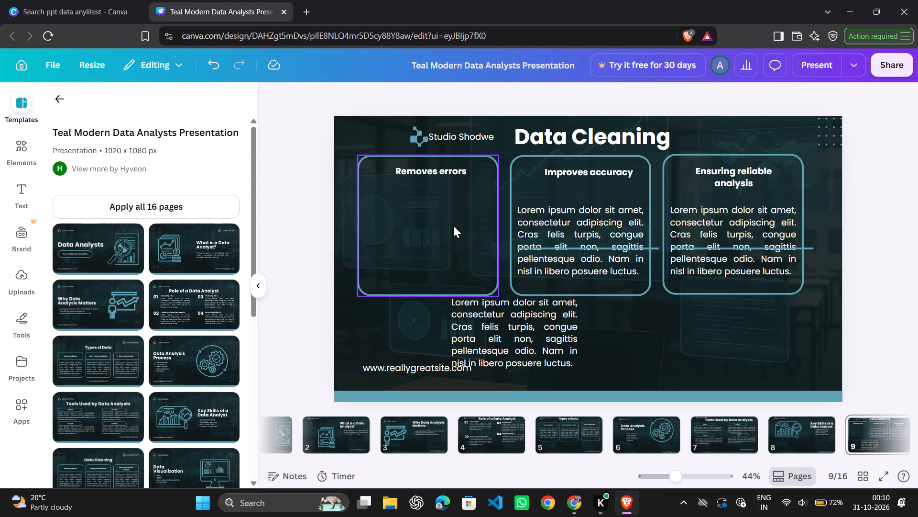
left_click(569, 247)
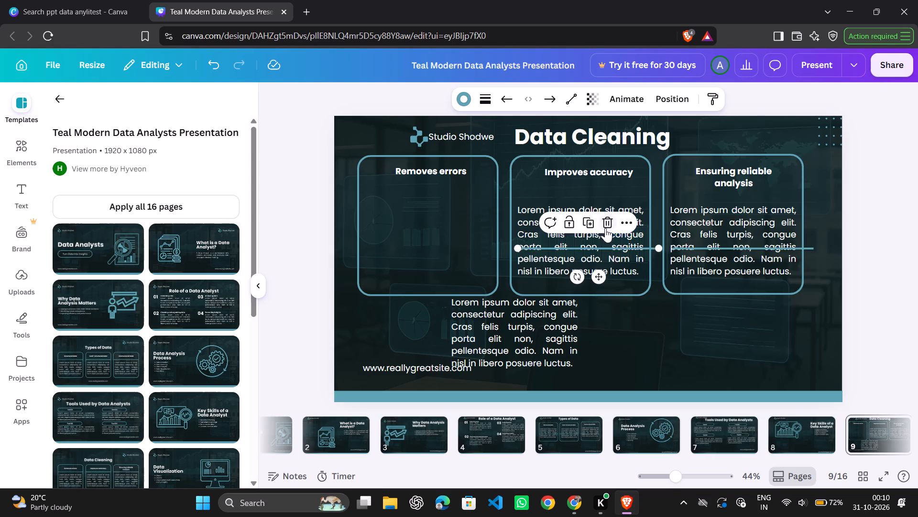
left_click(608, 226)
left_click(687, 247)
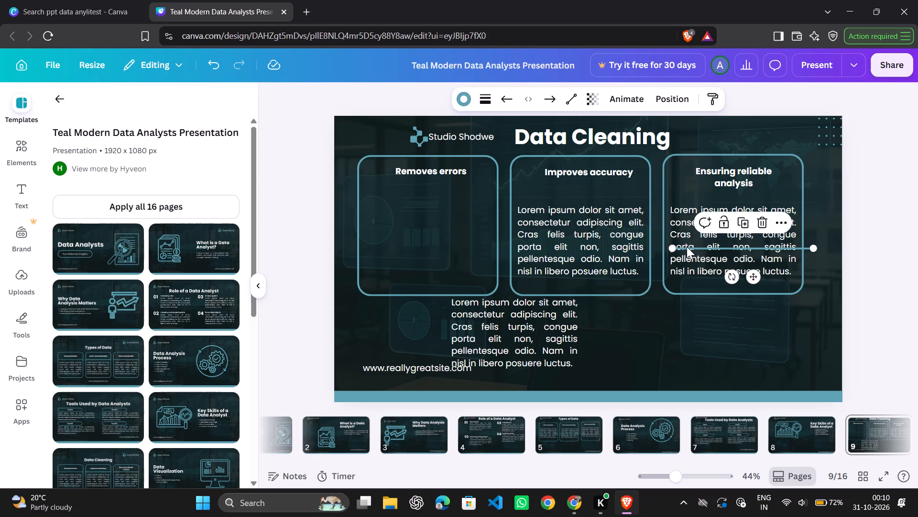
left_click(762, 219)
Move the displaced paragraph back into the "Removes errors" card, level with the paragraphs of the other two cards.
left_click_drag(518, 316, 430, 251)
left_click_drag(429, 248, 440, 213)
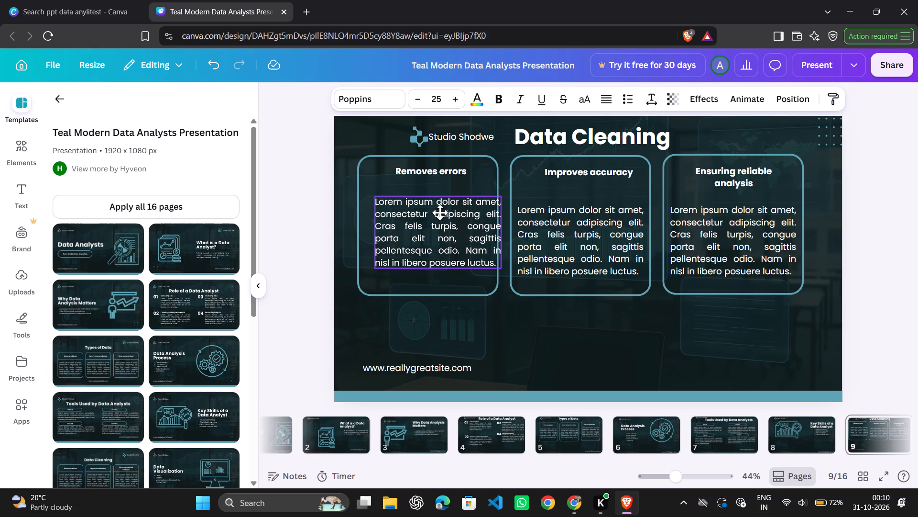
left_click_drag(440, 213, 431, 214)
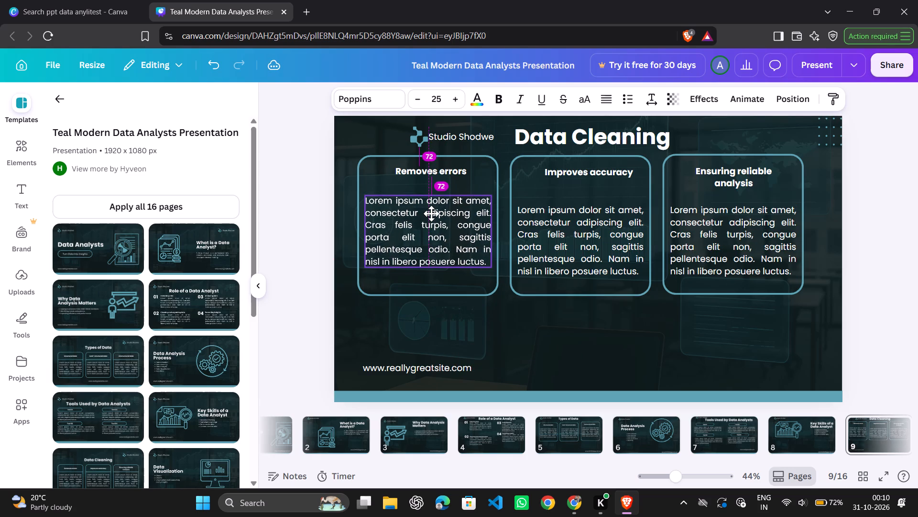
left_click_drag(431, 214, 431, 223)
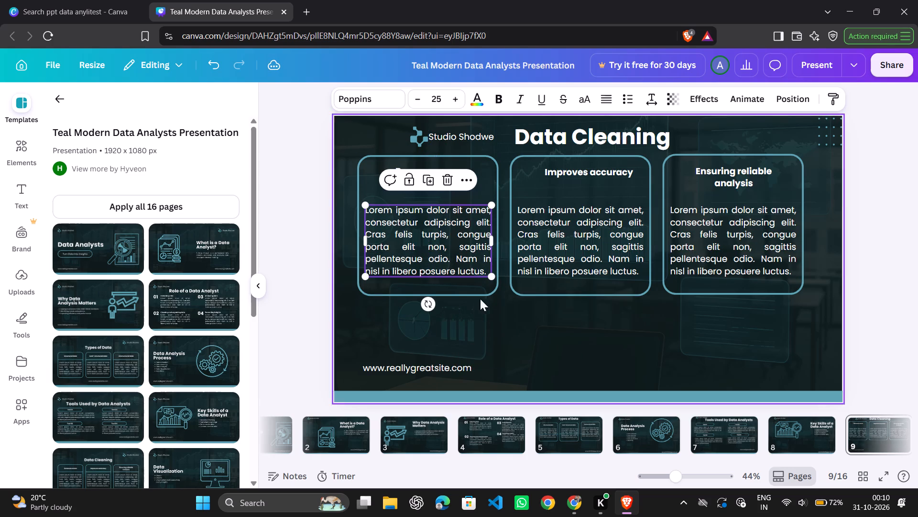
Move the website address to the slide's bottom-right corner, just above the teal band.
left_click_drag(431, 366, 769, 368)
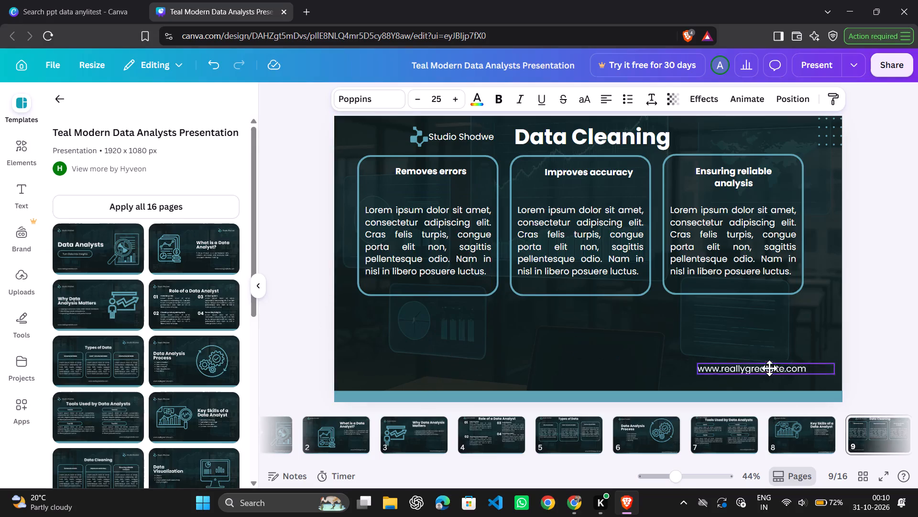
left_click_drag(769, 368, 797, 384)
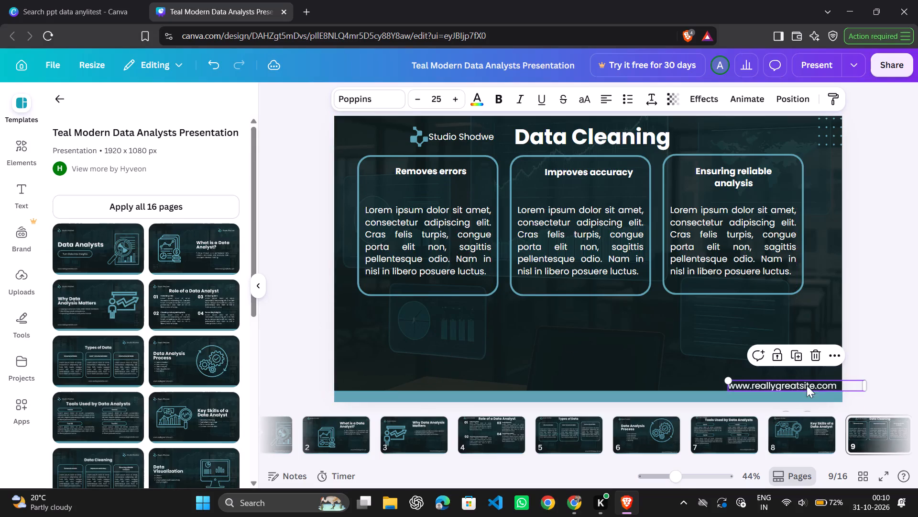
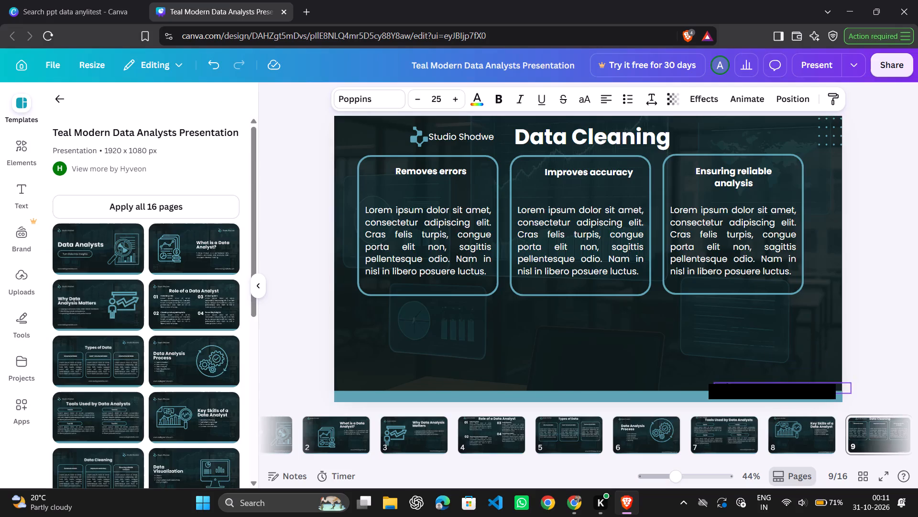
Nudge the website address on the Data Cleaning slide slightly further right.
left_click_drag(727, 383, 731, 383)
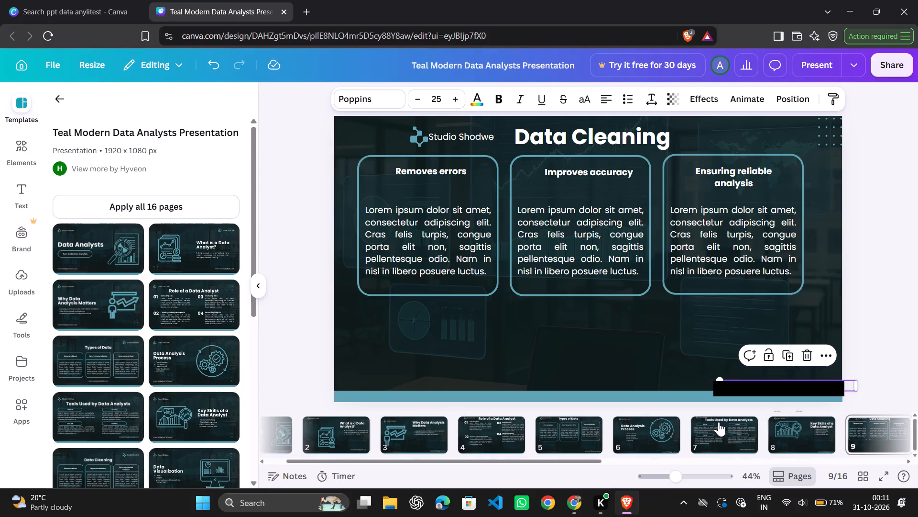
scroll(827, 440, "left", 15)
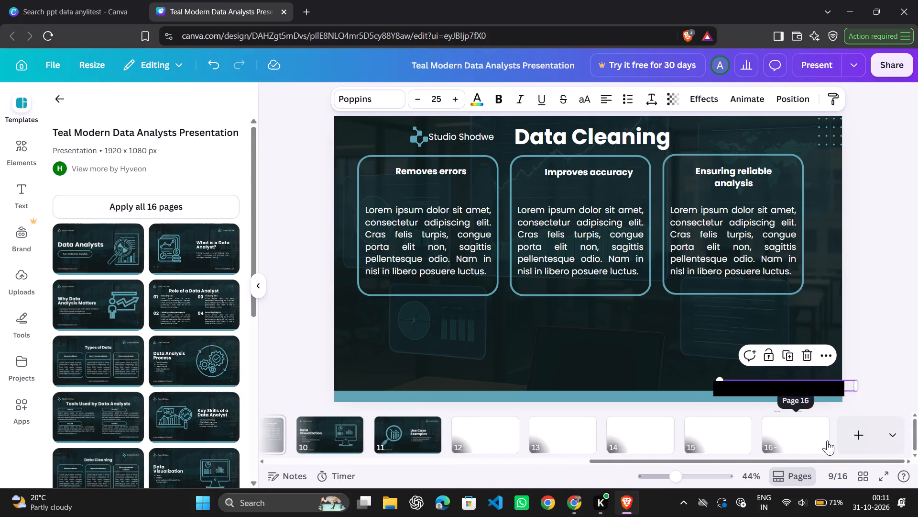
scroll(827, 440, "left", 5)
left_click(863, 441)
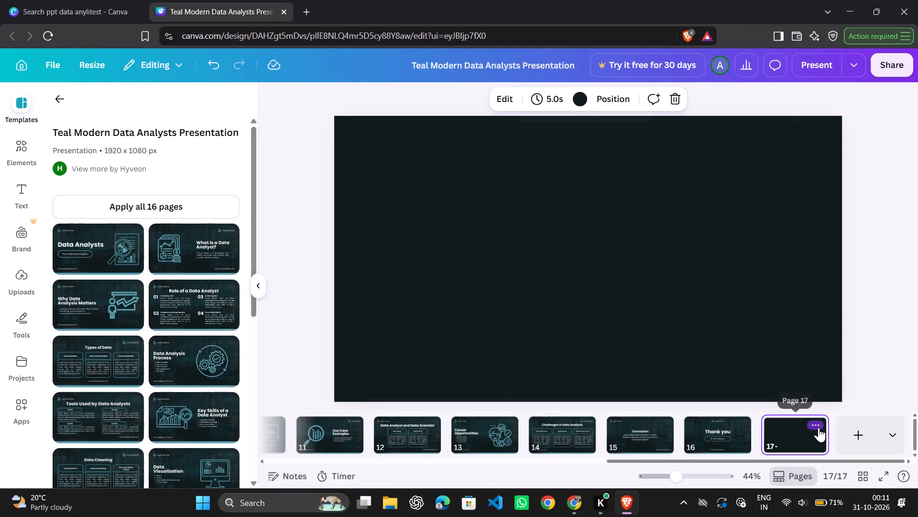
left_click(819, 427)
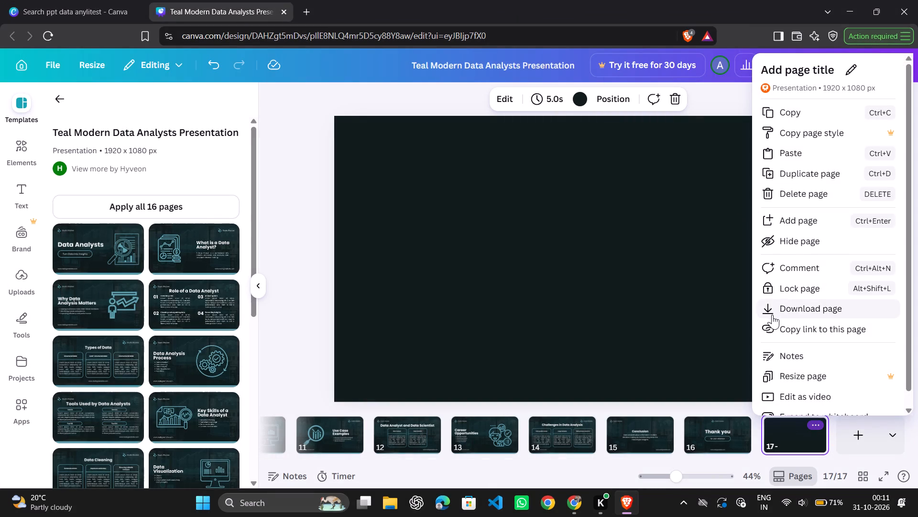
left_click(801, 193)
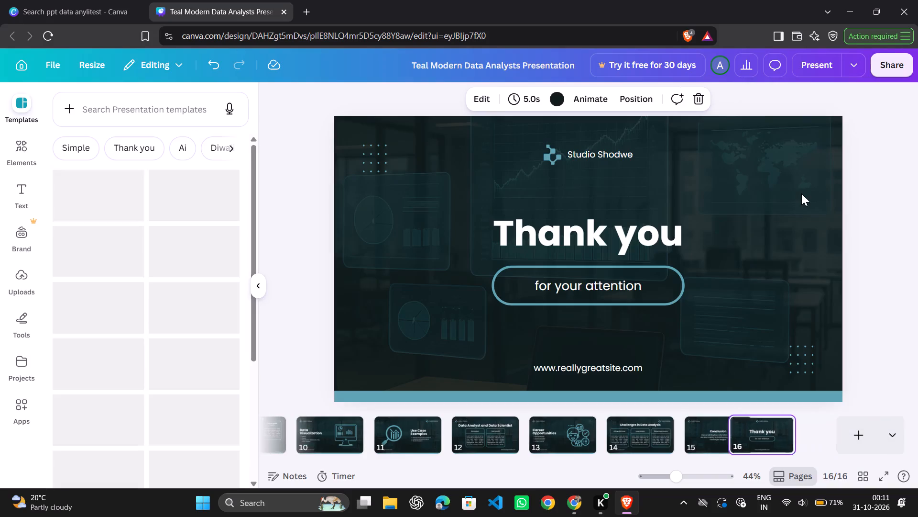
On the Data Visualization slide, move the Studio Shodwe name and logo up and slightly right, side by side near the slide's top edge.
scroll(555, 419, "right", 5)
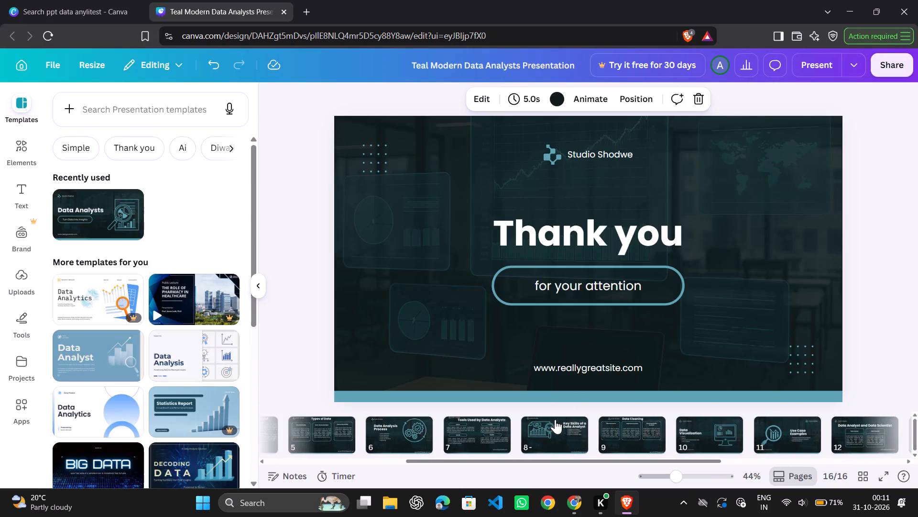
left_click(560, 430)
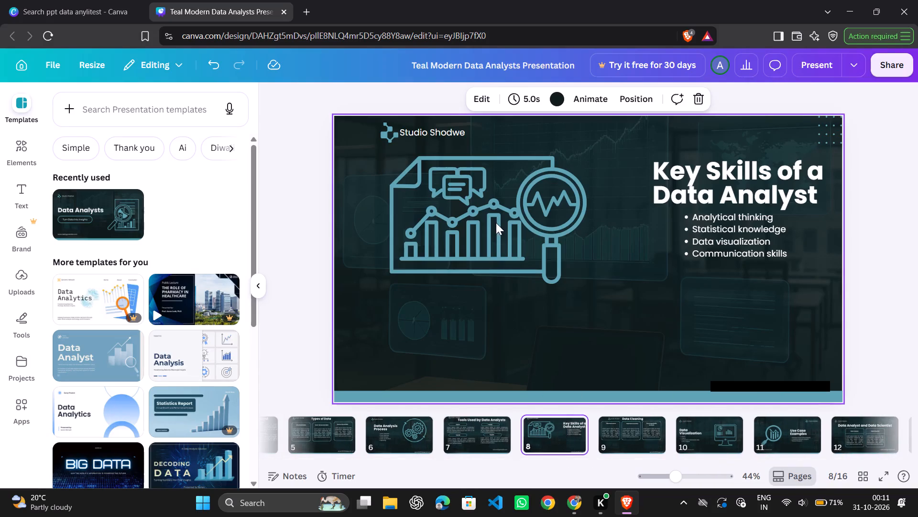
left_click(707, 436)
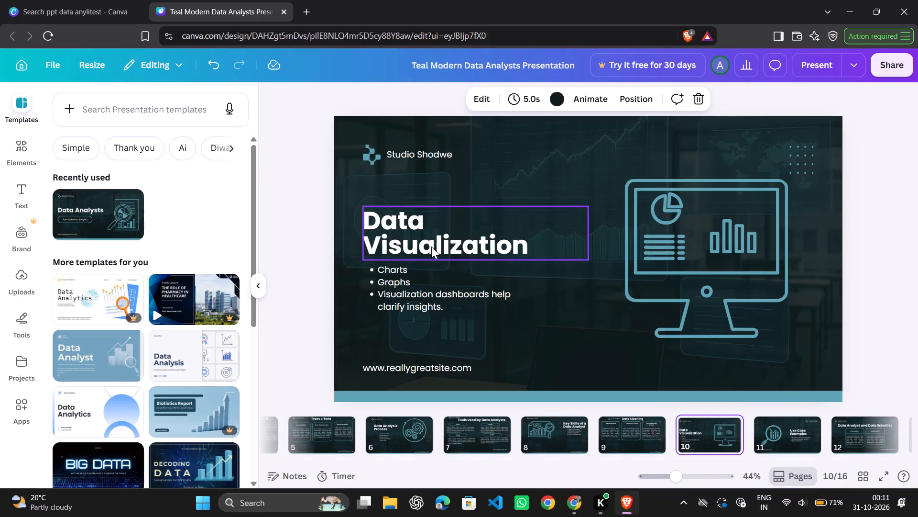
left_click(431, 246)
left_click_drag(396, 157, 418, 134)
left_click_drag(372, 153, 380, 135)
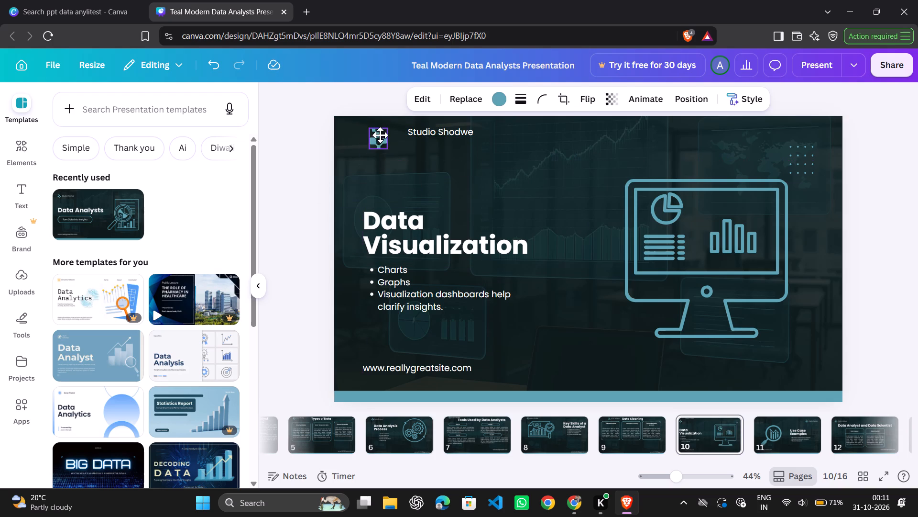
left_click_drag(380, 135, 400, 131)
Move the "Data Visualization" heading up beneath the logo and the bullet list up and right, below the heading and indented from it.
left_click_drag(437, 239, 448, 209)
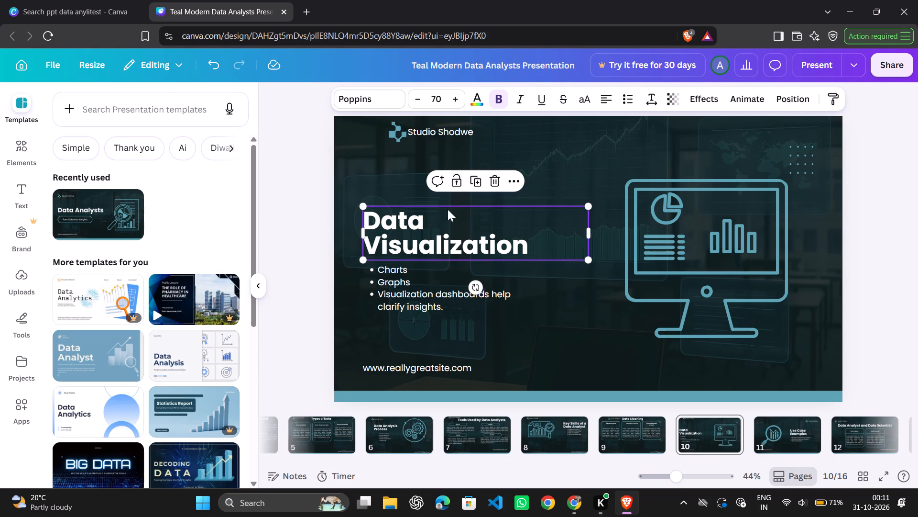
left_click_drag(448, 209, 463, 186)
left_click_drag(416, 299, 480, 260)
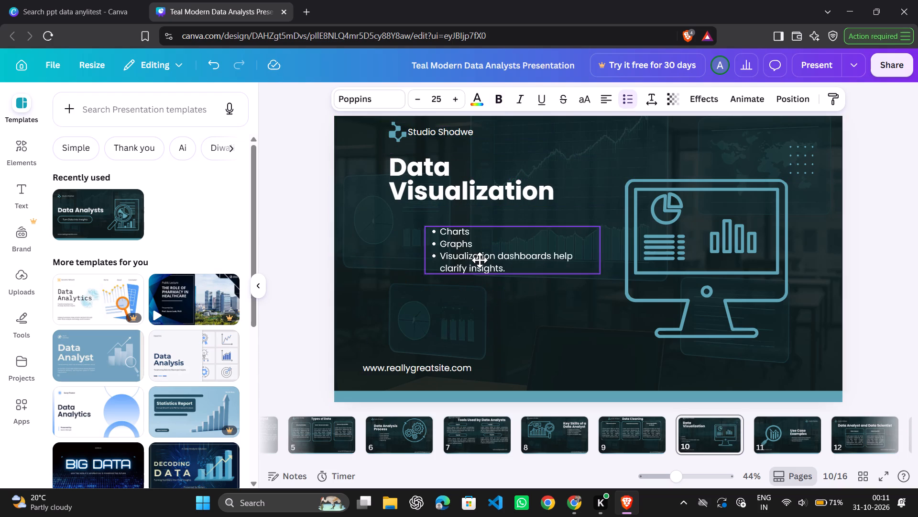
left_click_drag(480, 260, 485, 251)
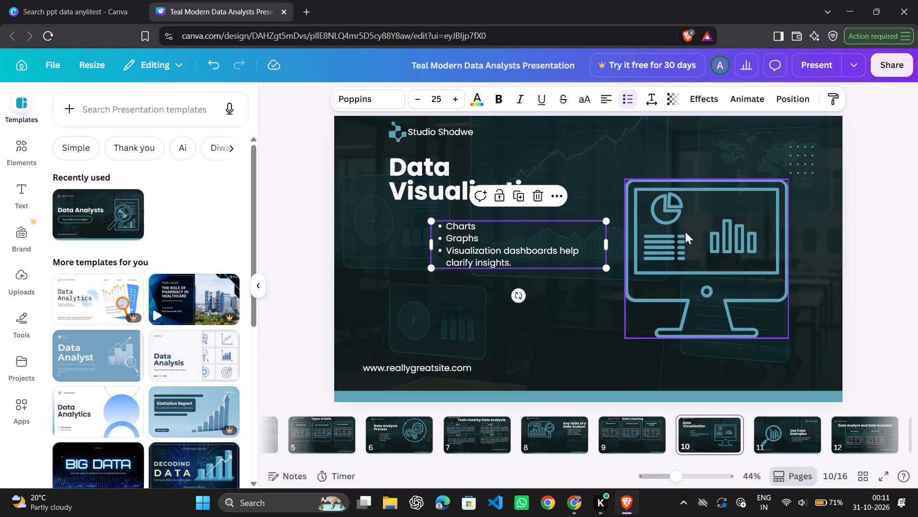
Move the computer monitor illustration up to the slide's top edge and slightly left.
left_click_drag(685, 232, 718, 282)
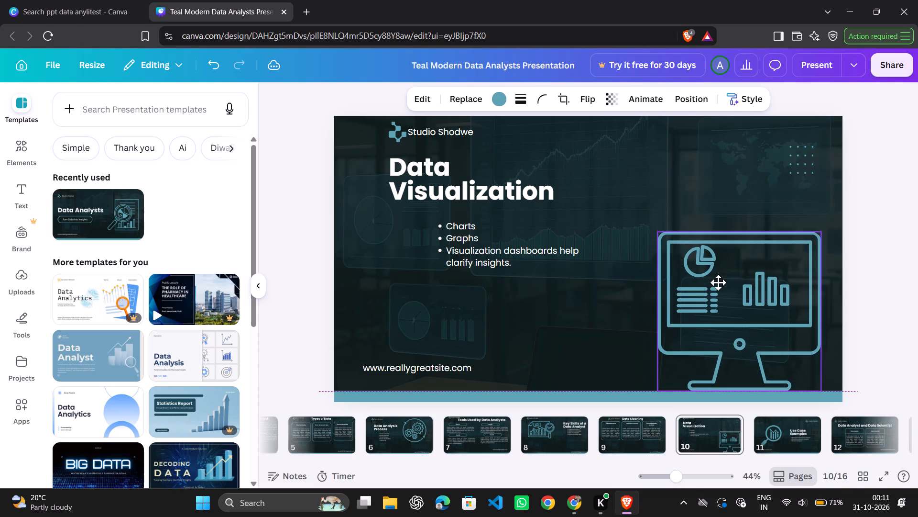
left_click_drag(718, 282, 674, 215)
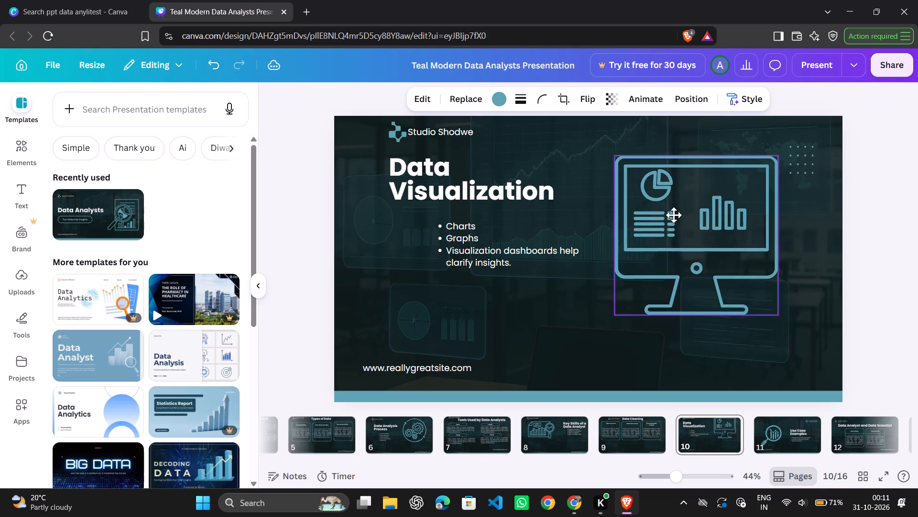
left_click_drag(674, 215, 667, 225)
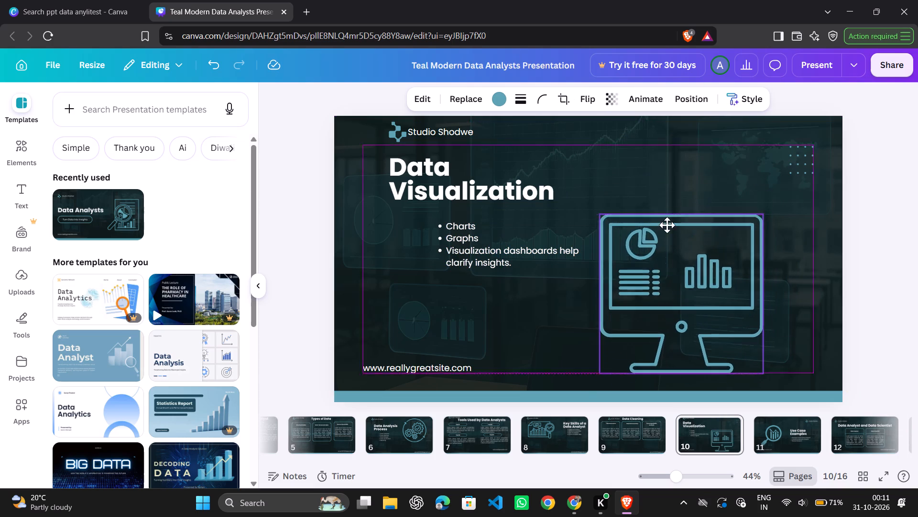
left_click_drag(667, 225, 677, 169)
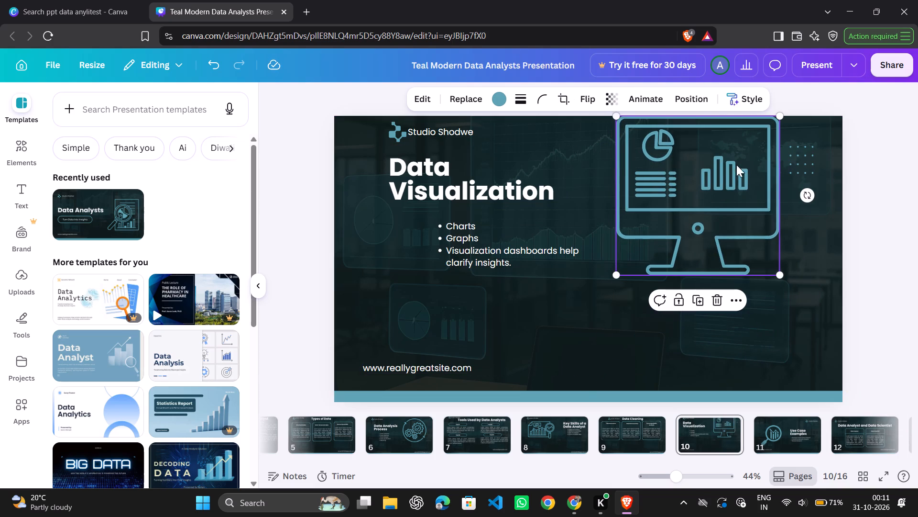
Move the decorative dot grid into the slide's top-right corner.
left_click_drag(806, 156, 830, 126)
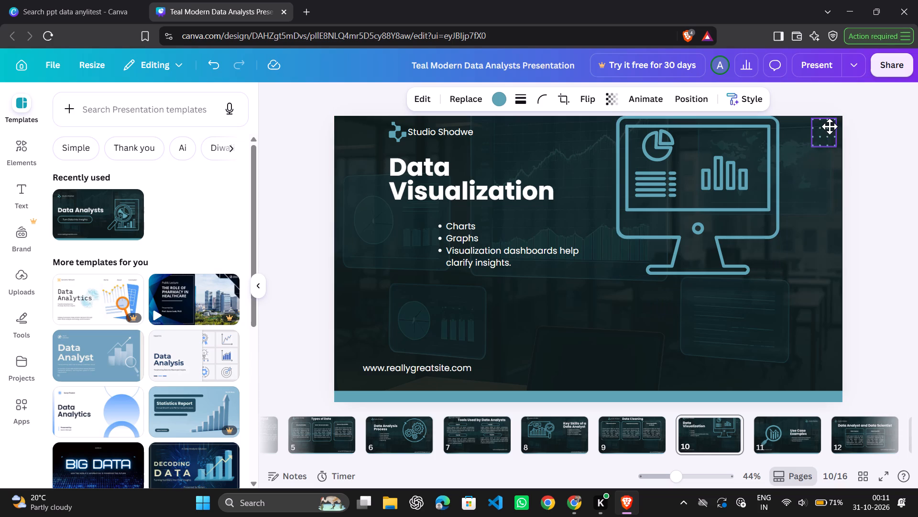
left_click_drag(830, 126, 833, 128)
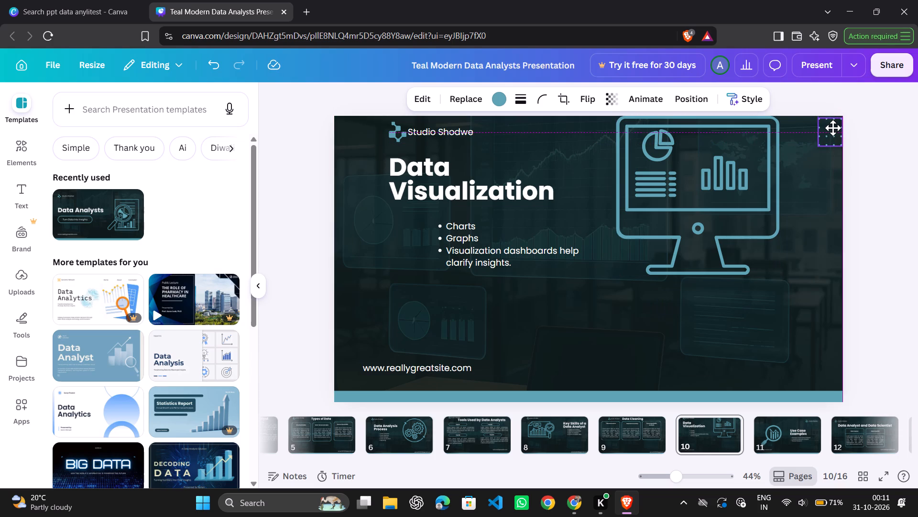
left_click_drag(833, 128, 834, 127)
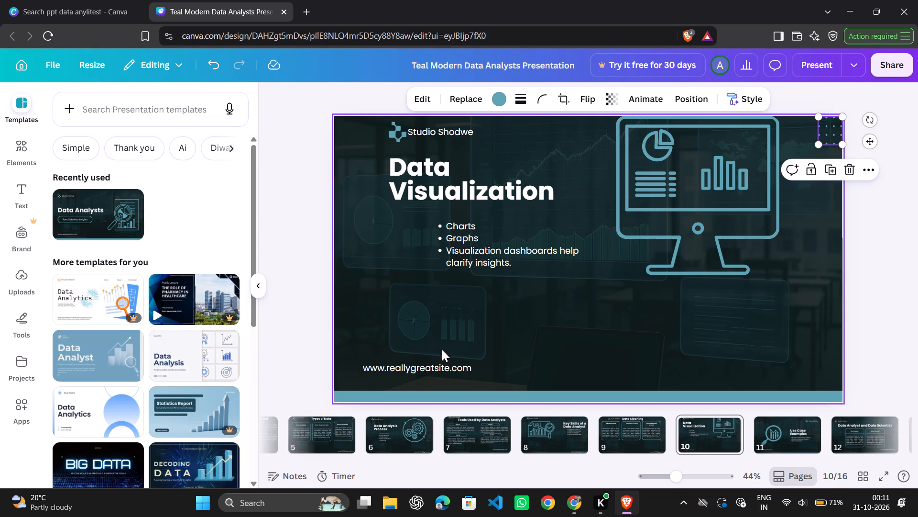
Move the website address from the slide's lower left to its bottom-right corner, just above the teal band.
left_click_drag(437, 367, 773, 393)
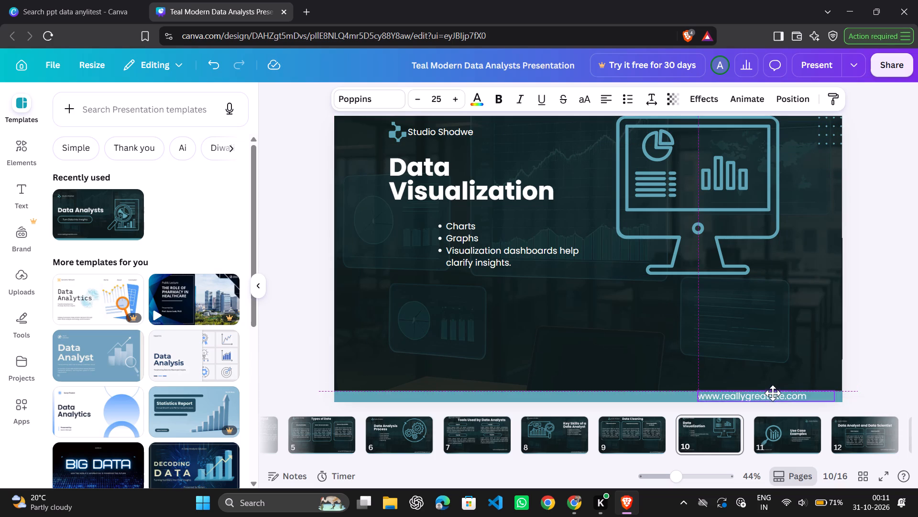
left_click_drag(773, 393, 789, 385)
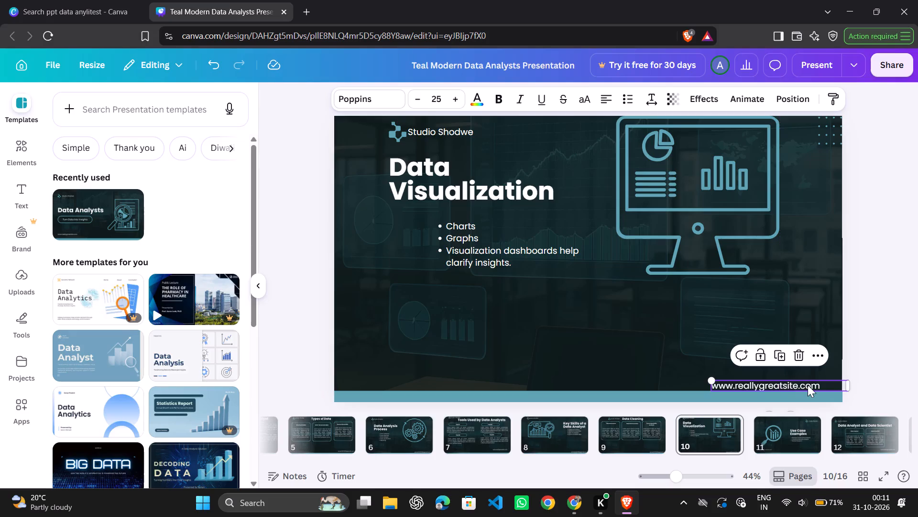
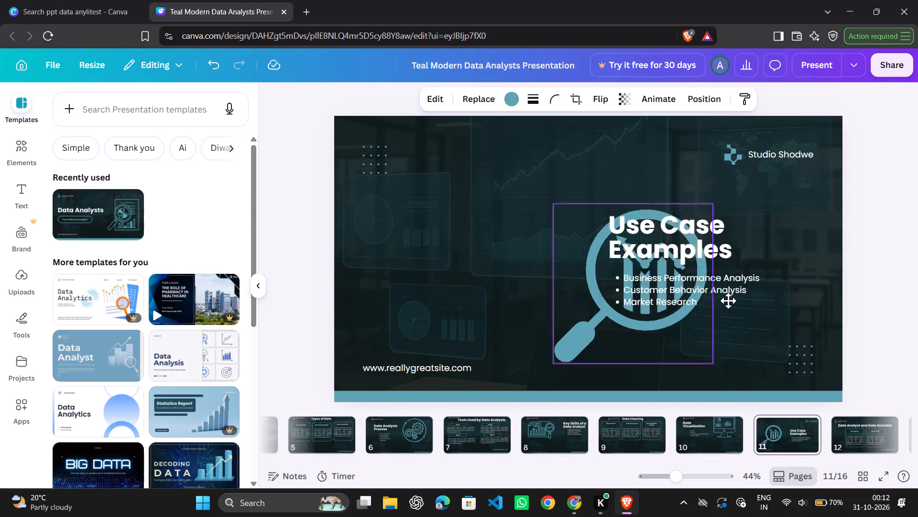
Move the magnifying glass illustration off the heading and bullet list to the slide's right edge.
left_click_drag(728, 301, 832, 285)
Move the "Use Case Examples" heading to the slide's upper left and the bullet list just below it, slightly indented.
left_click_drag(689, 241, 521, 226)
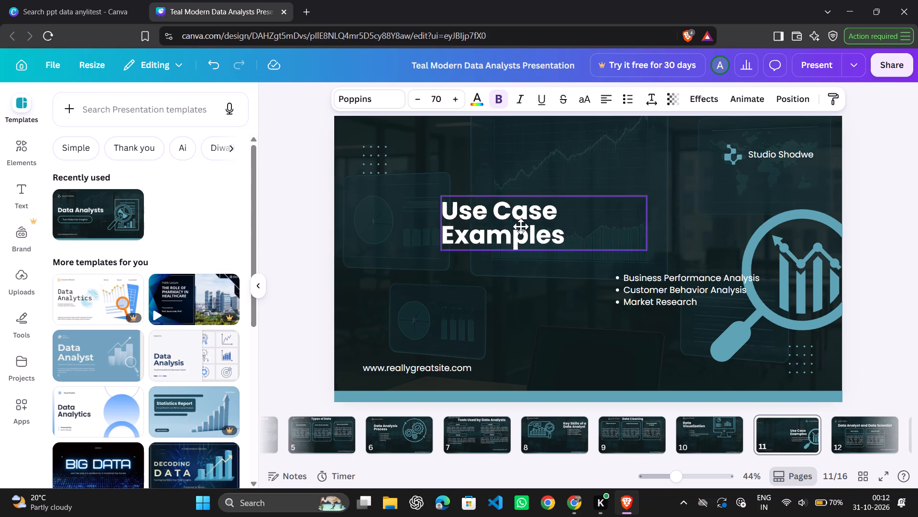
left_click_drag(521, 226, 487, 214)
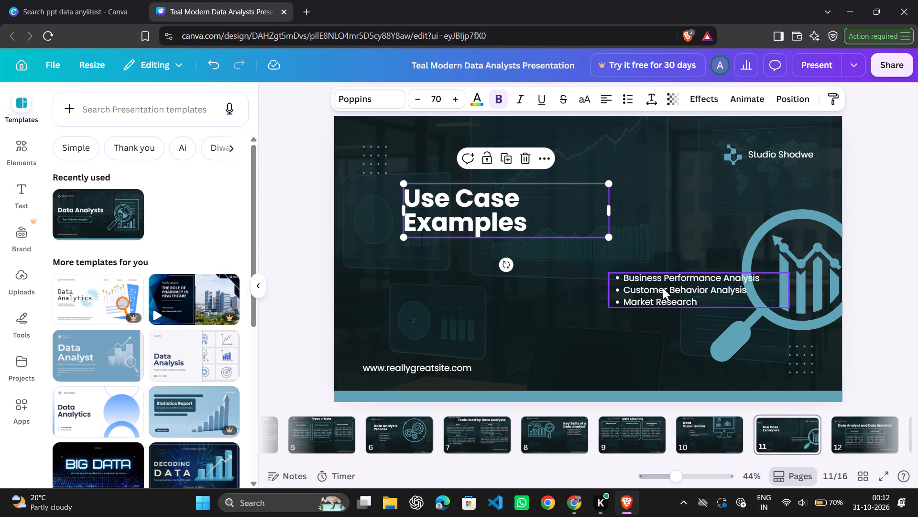
left_click_drag(663, 288, 454, 264)
Move the dot grid from the slide's upper-left corner to the open area right of the bullet list.
left_click_drag(362, 153, 691, 292)
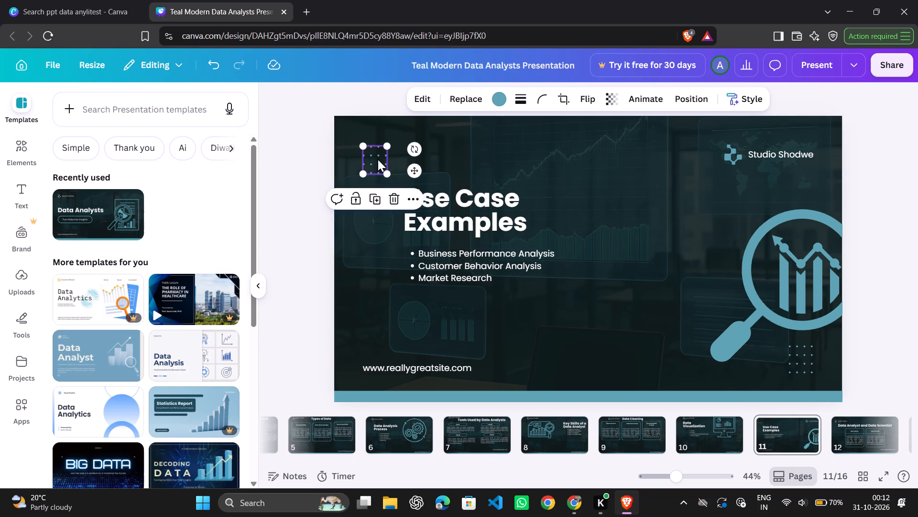
left_click_drag(377, 159, 646, 261)
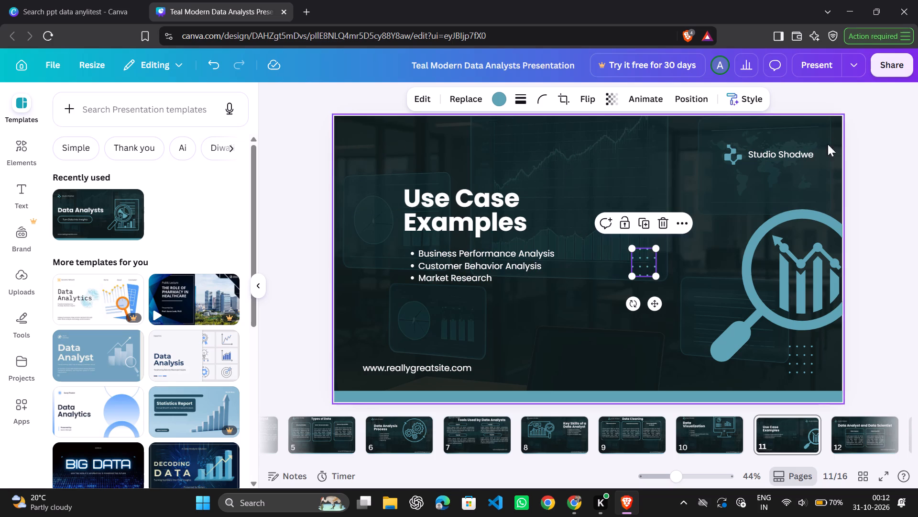
Move the Studio Shodwe name and its logo icon side by side to the slide's top, above the heading's left end.
left_click_drag(795, 158, 561, 154)
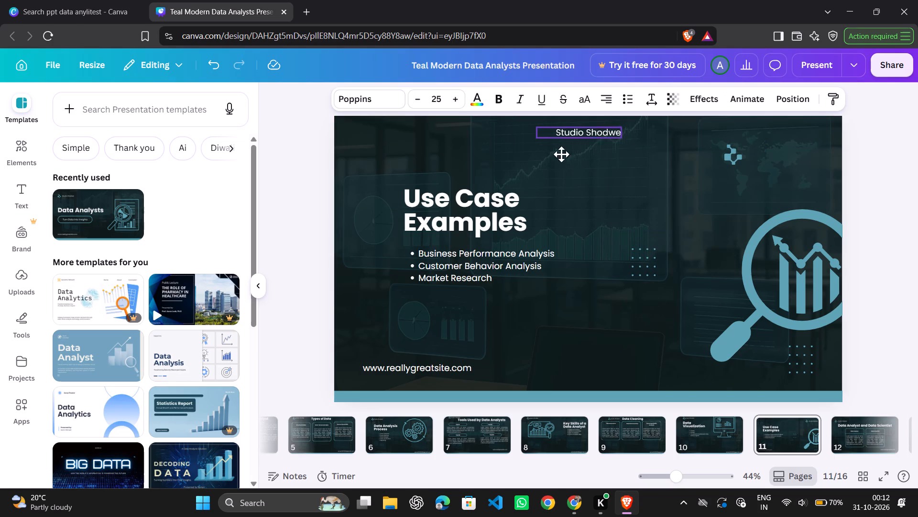
left_click_drag(561, 154, 496, 146)
left_click_drag(727, 161, 398, 134)
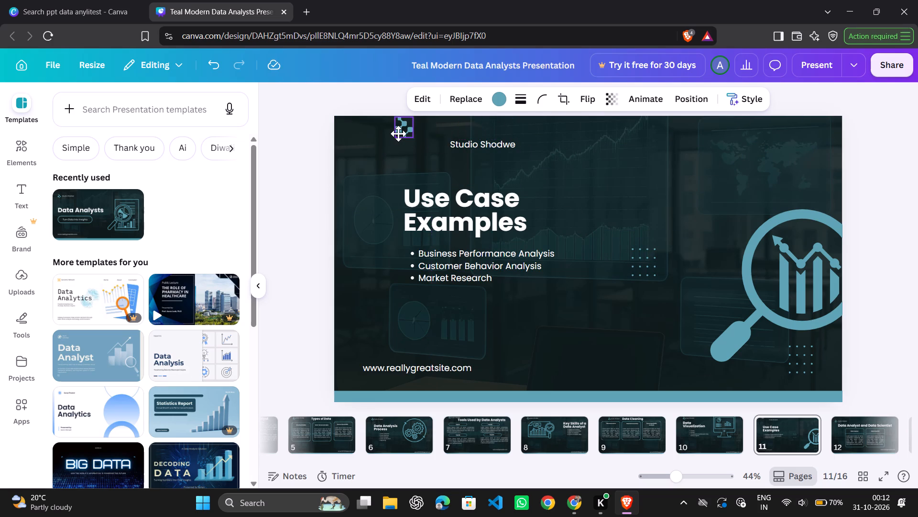
left_click_drag(398, 134, 403, 141)
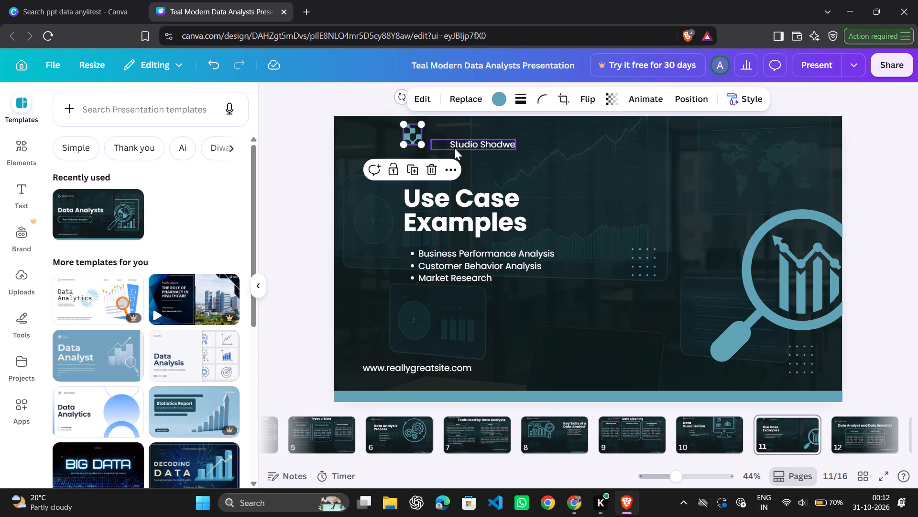
left_click_drag(465, 146, 436, 136)
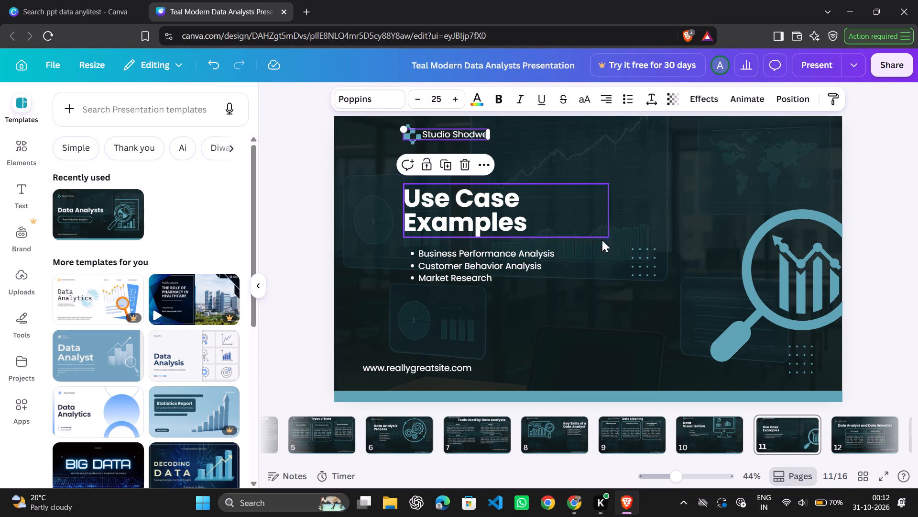
Place the dot grid beside the bullet list in the slide's top-right corner and the lower-right one in the bottom-left corner.
left_click_drag(650, 261, 756, 151)
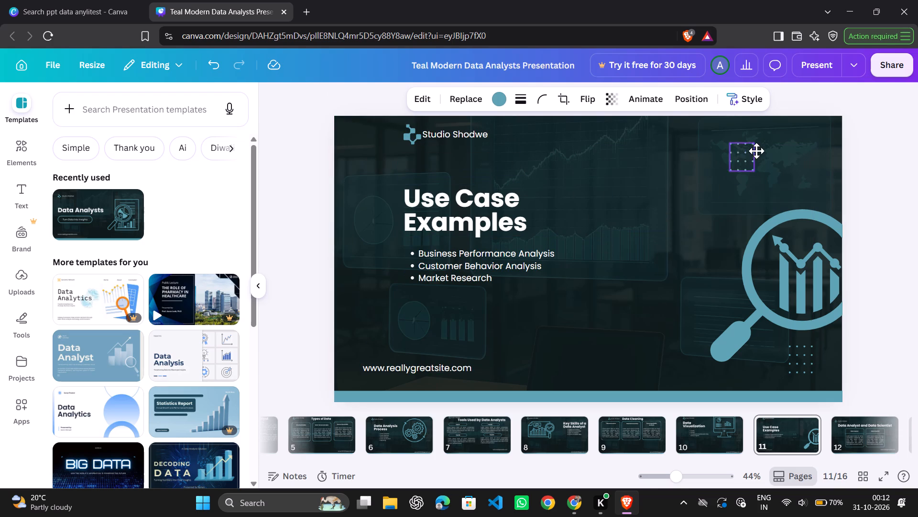
left_click_drag(756, 151, 834, 131)
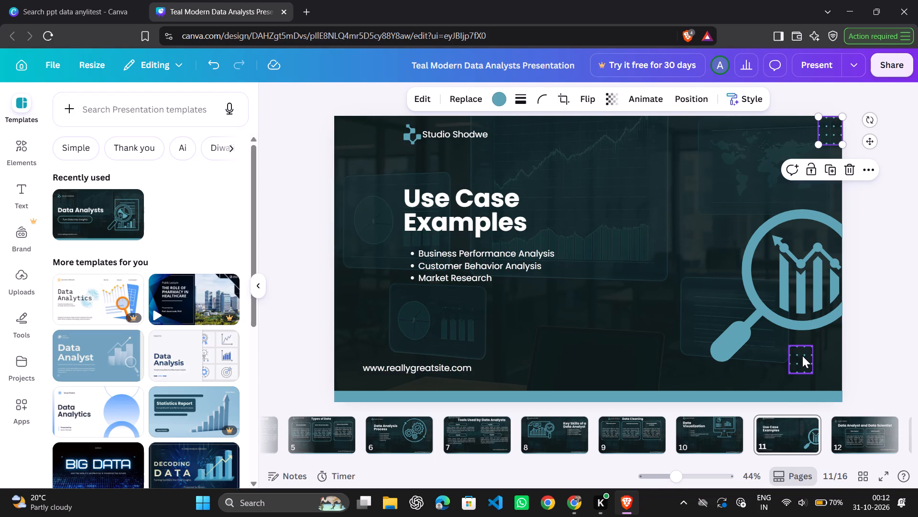
left_click_drag(801, 356, 352, 135)
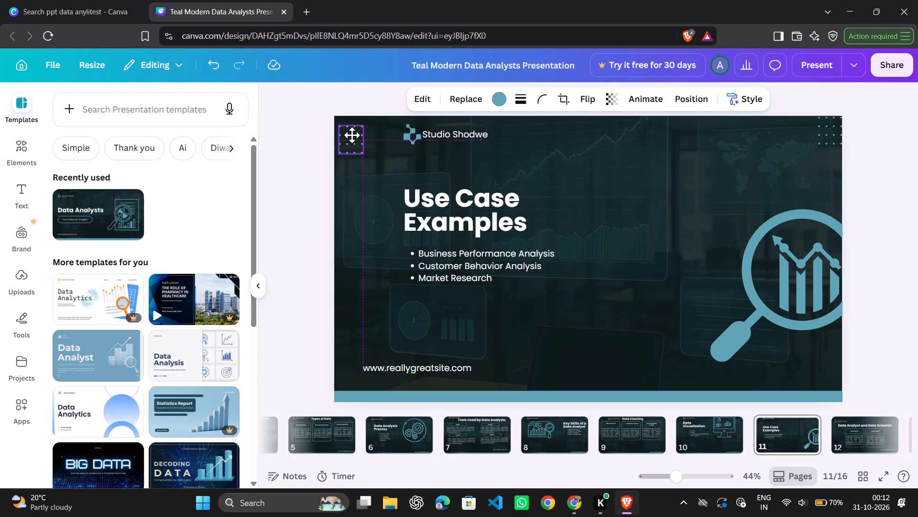
left_click_drag(352, 135, 350, 371)
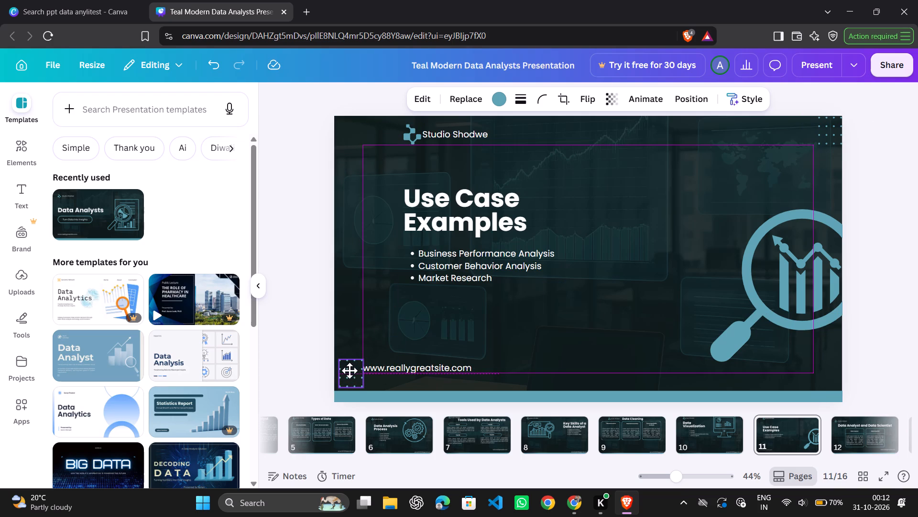
left_click_drag(350, 371, 346, 373)
Move the website address from the slide's lower left to its bottom-right corner, just above the teal band.
left_click_drag(416, 366, 758, 367)
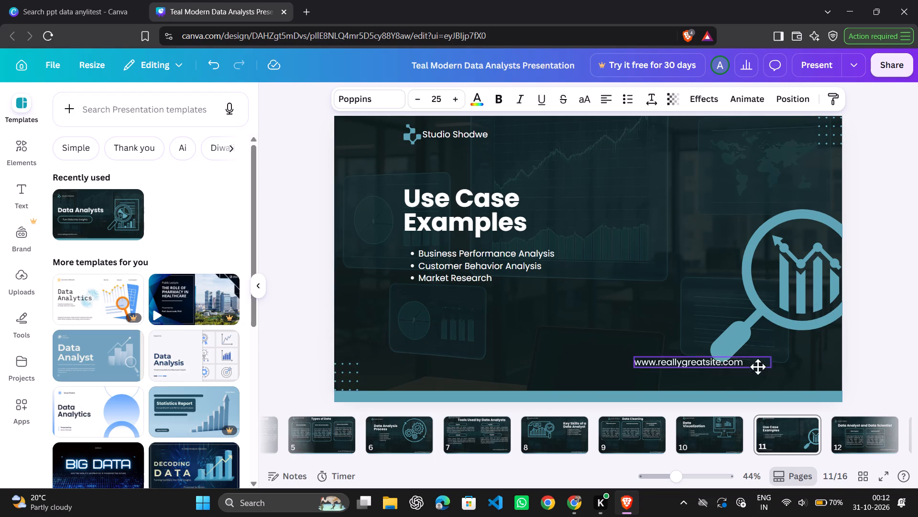
left_click_drag(758, 367, 765, 383)
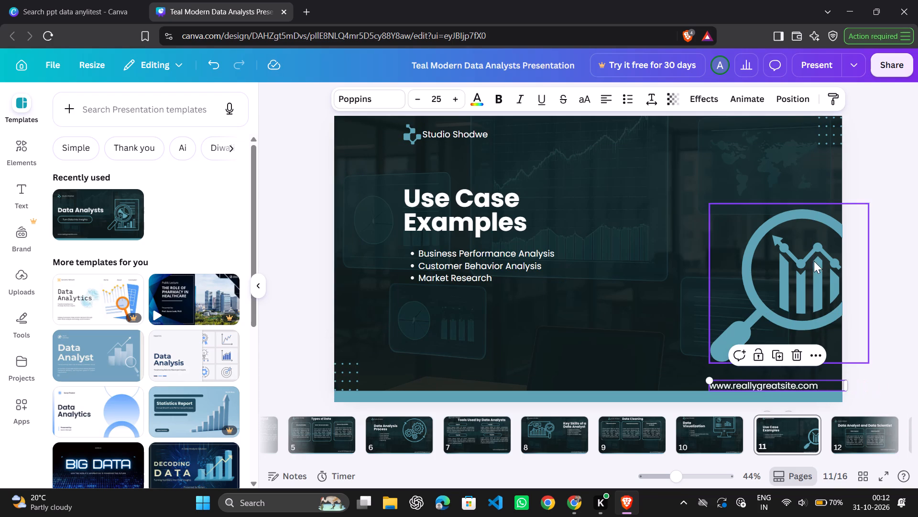
Move the magnifying glass illustration up and left, into the space right of the heading and bullet list.
left_click_drag(816, 257, 705, 201)
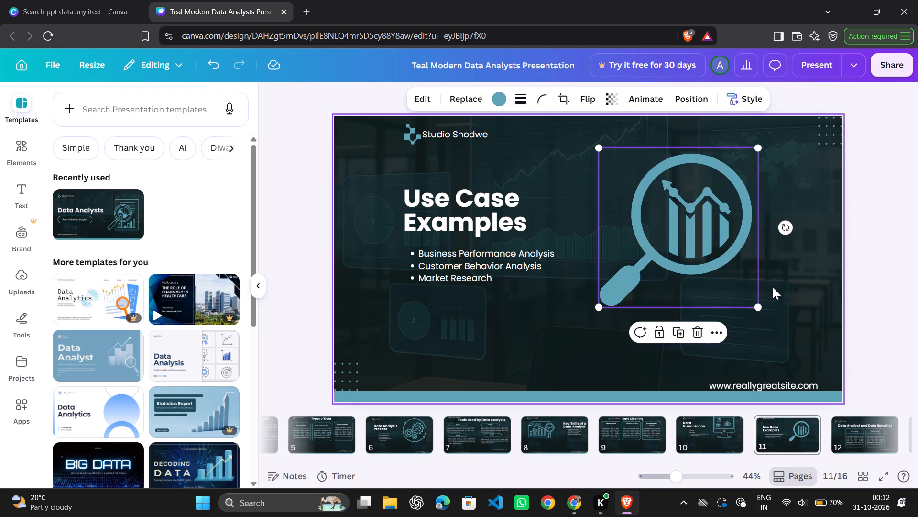
Select the website address in the slide's bottom-right corner.
left_click(799, 385)
left_click(799, 385)
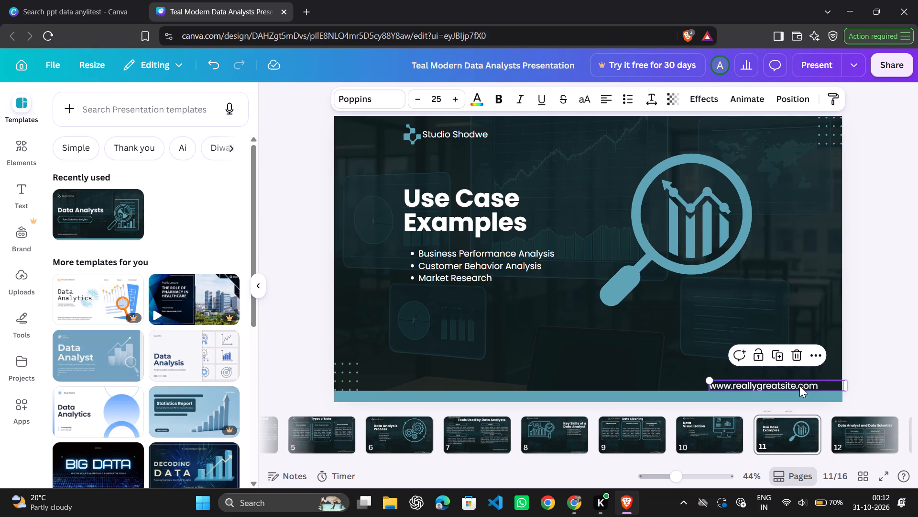
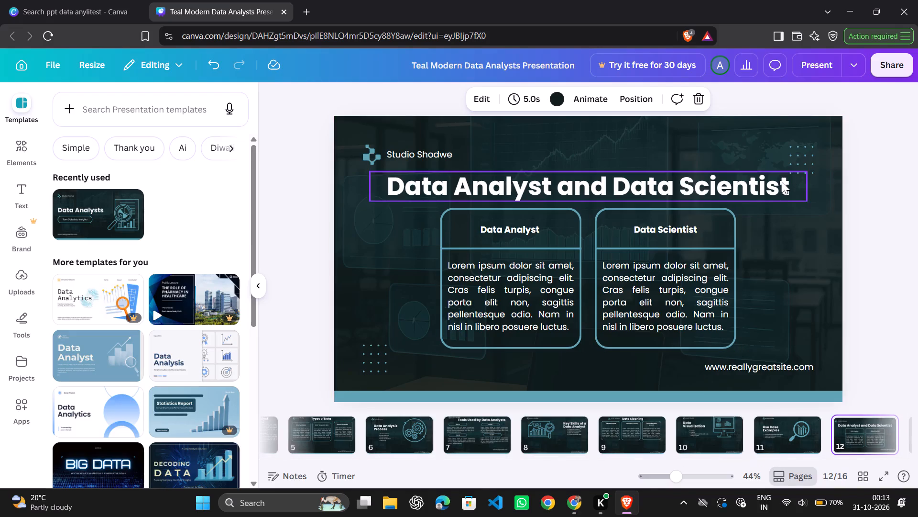
Move the upper dot grid into the top-right corner of the Data Analyst and Data Scientist slide.
left_click_drag(799, 163, 825, 126)
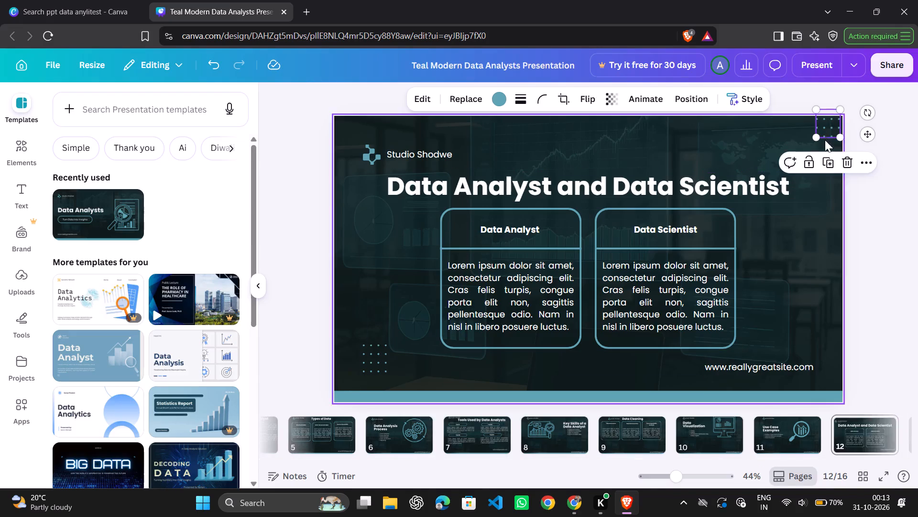
left_click_drag(831, 129, 832, 137)
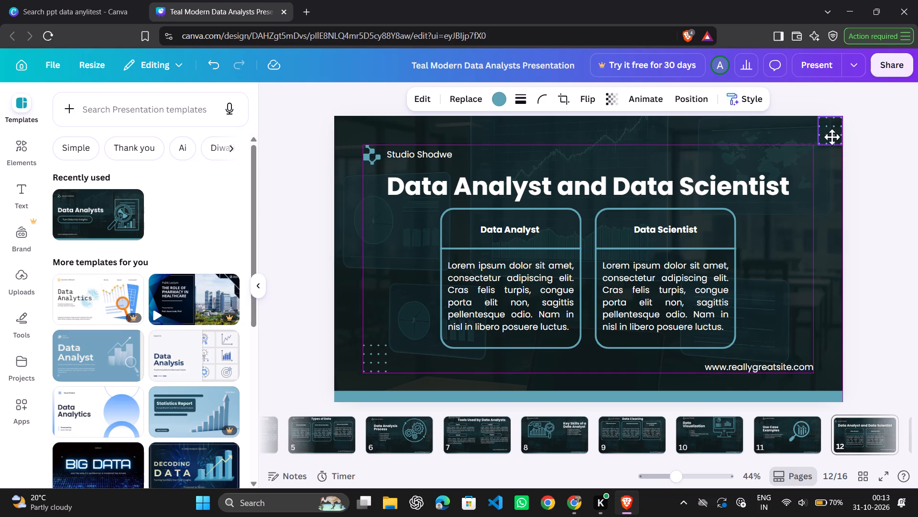
left_click_drag(832, 137, 832, 136)
Shift the Studio Shodwe name, its logo and the slide heading up and slightly right, keeping the logo beside the name.
left_click_drag(434, 150, 454, 126)
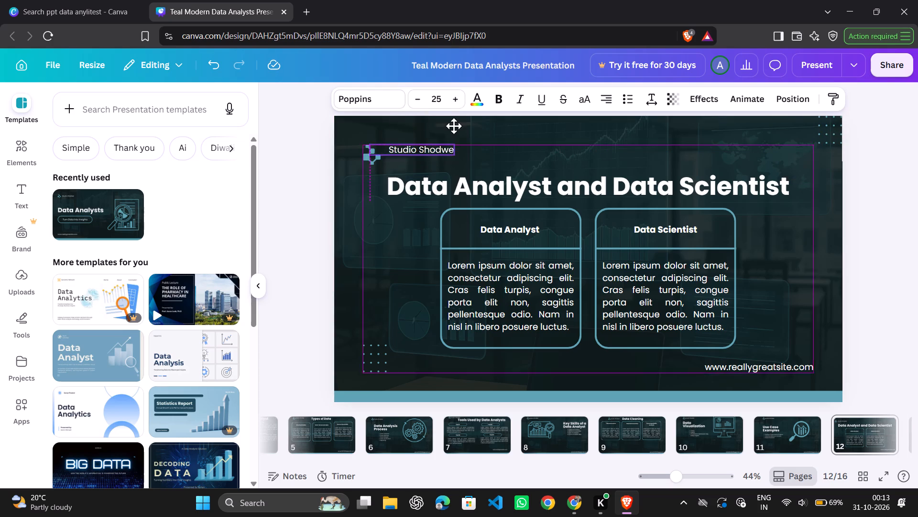
left_click_drag(454, 126, 453, 131)
left_click_drag(372, 152, 378, 146)
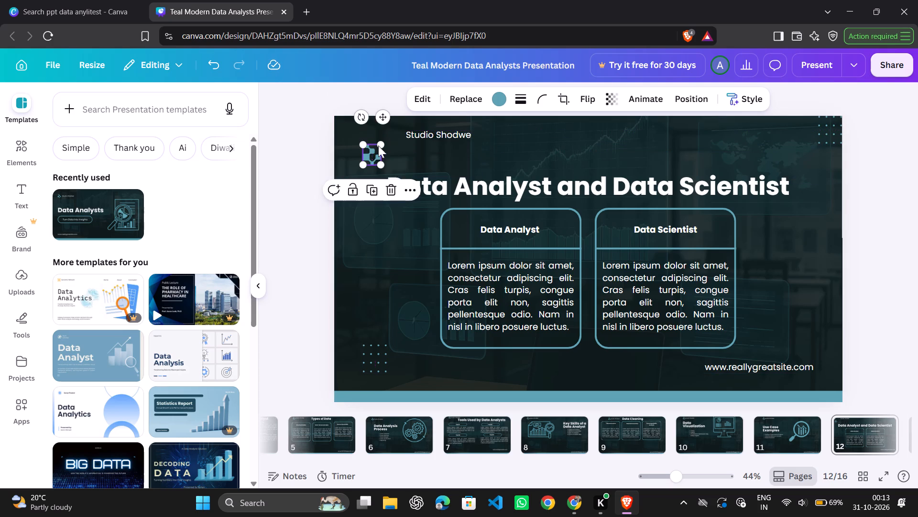
left_click_drag(378, 146, 395, 133)
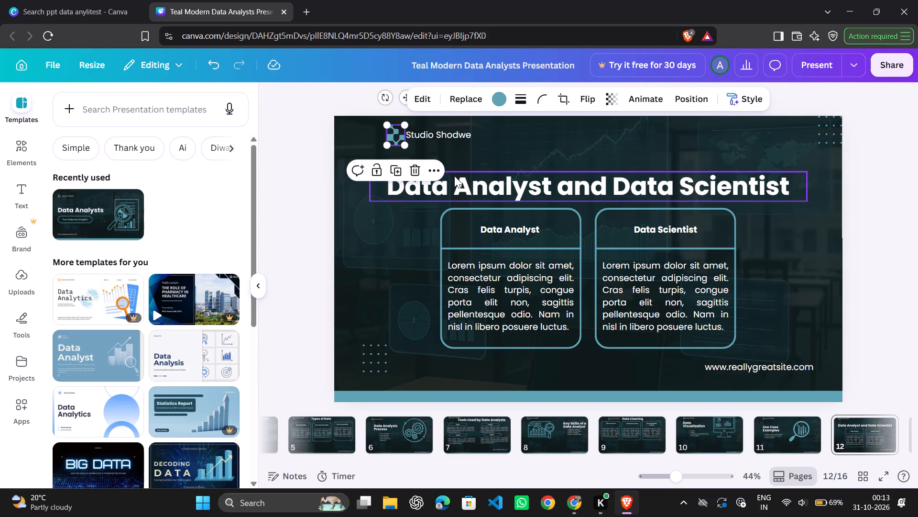
left_click_drag(492, 186, 510, 164)
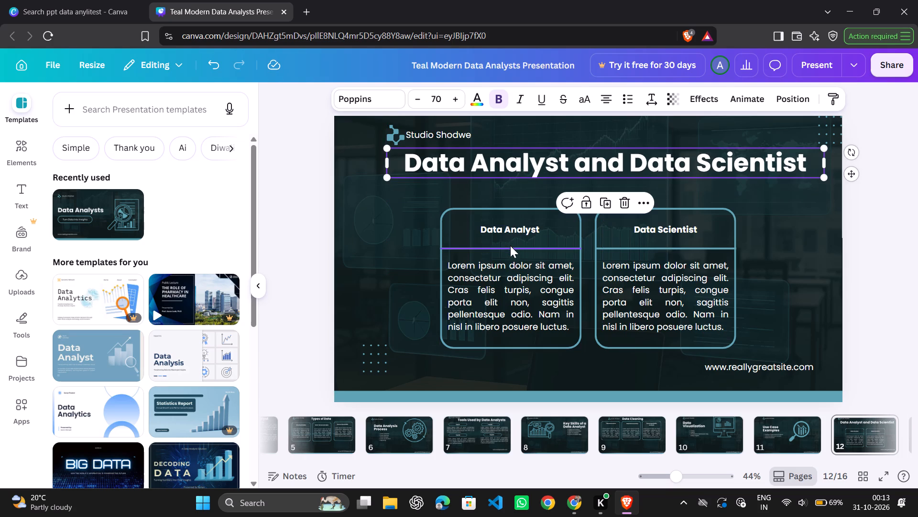
Raise the Data Analyst card to just below the heading, moving its frame, label, divider line and body text up.
left_click(510, 246)
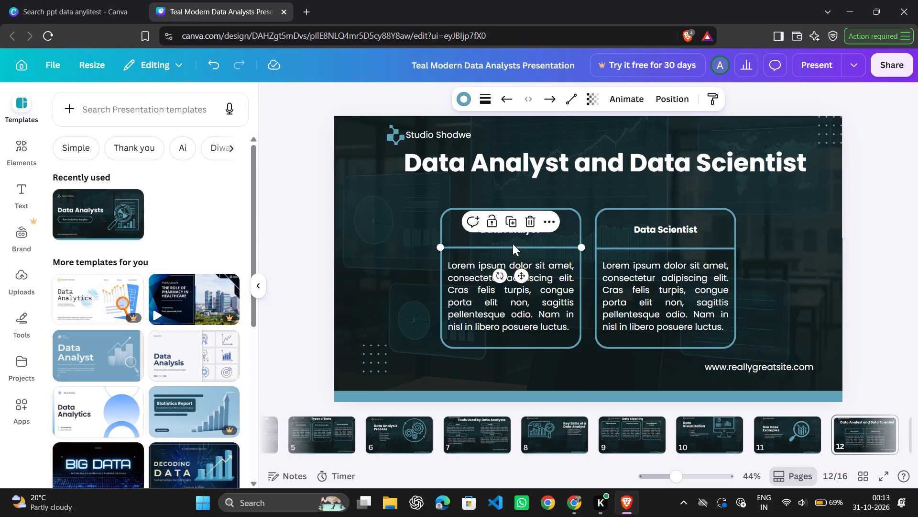
left_click_drag(571, 214, 574, 183)
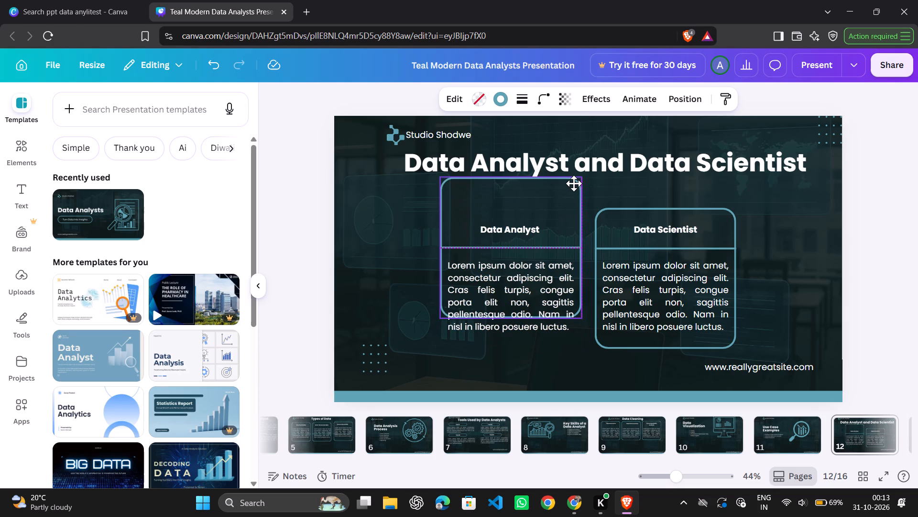
left_click_drag(574, 183, 563, 192)
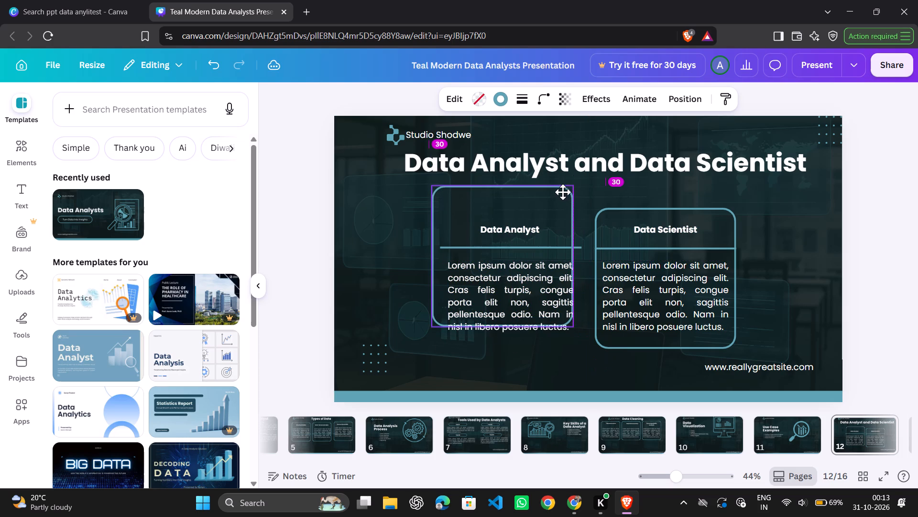
left_click_drag(563, 192, 563, 191)
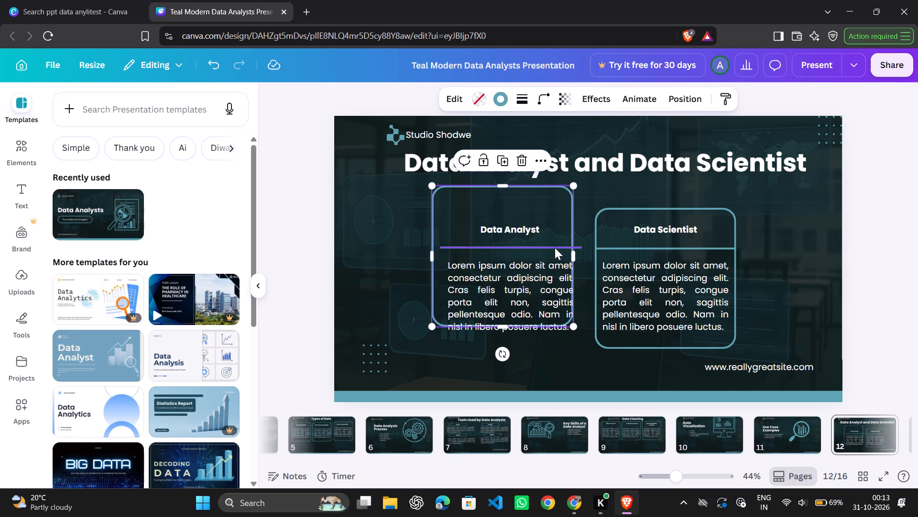
left_click_drag(555, 247, 559, 261)
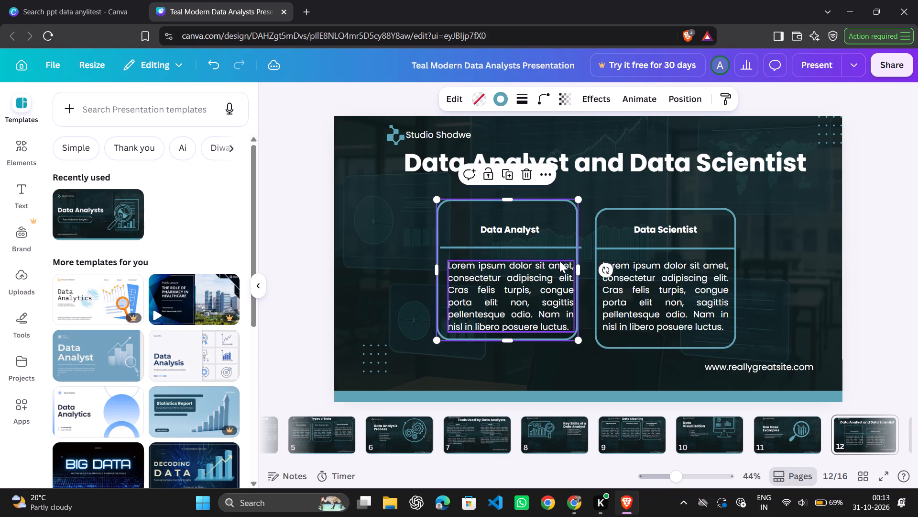
left_click(556, 245)
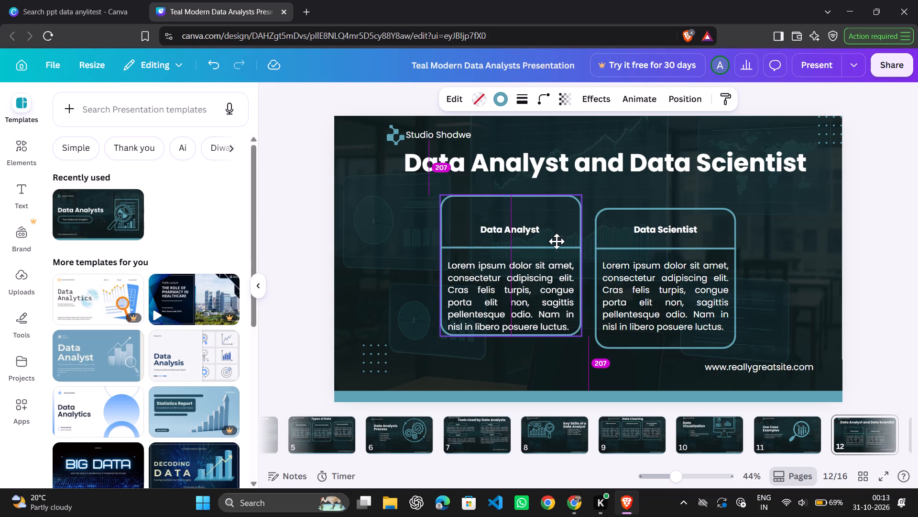
left_click(535, 229)
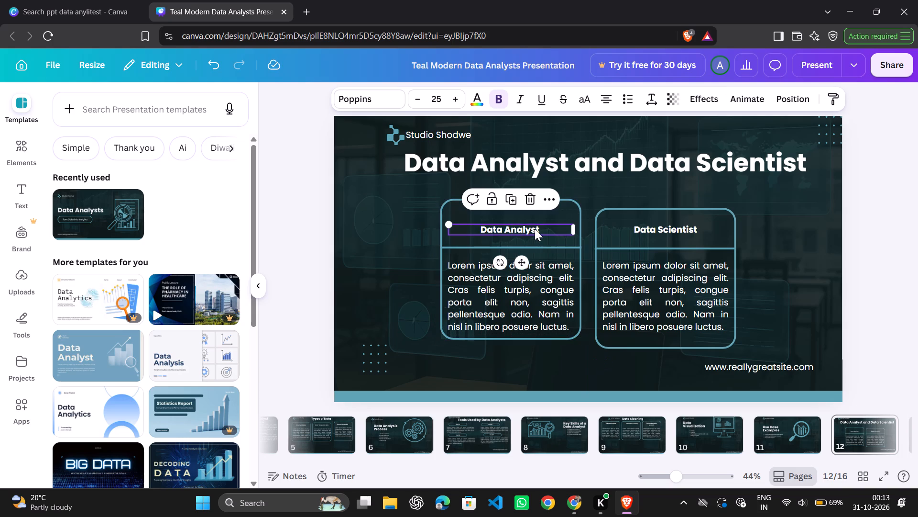
left_click_drag(534, 229, 534, 219)
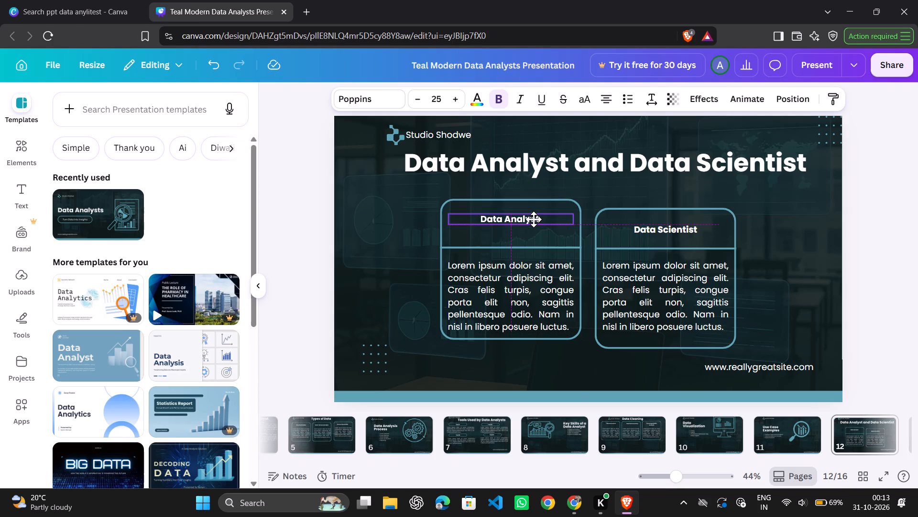
left_click_drag(534, 219, 535, 215)
left_click_drag(538, 201, 538, 188)
left_click_drag(530, 215, 531, 206)
left_click_drag(528, 245, 530, 211)
left_click_drag(531, 285, 531, 264)
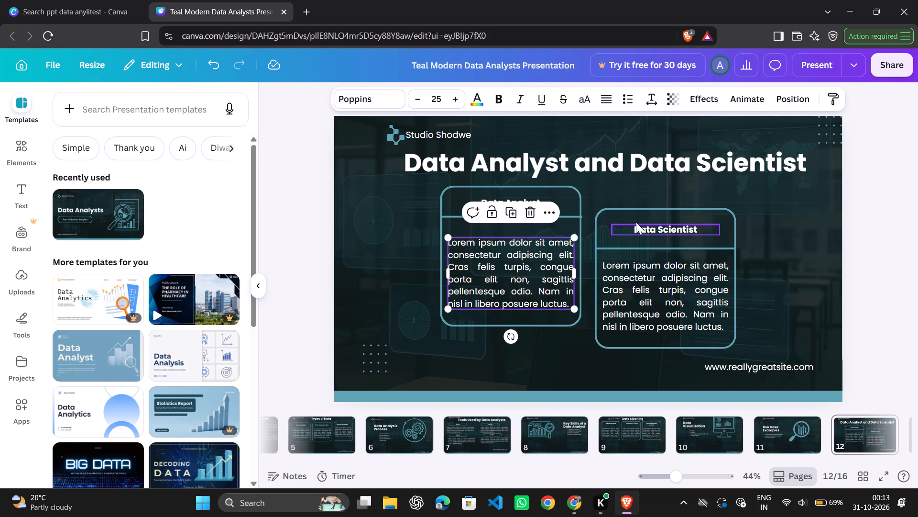
Extend the Data Scientist frame up to the Data Analyst card's top edge and raise its label, divider line and body text.
left_click_drag(637, 208, 637, 201)
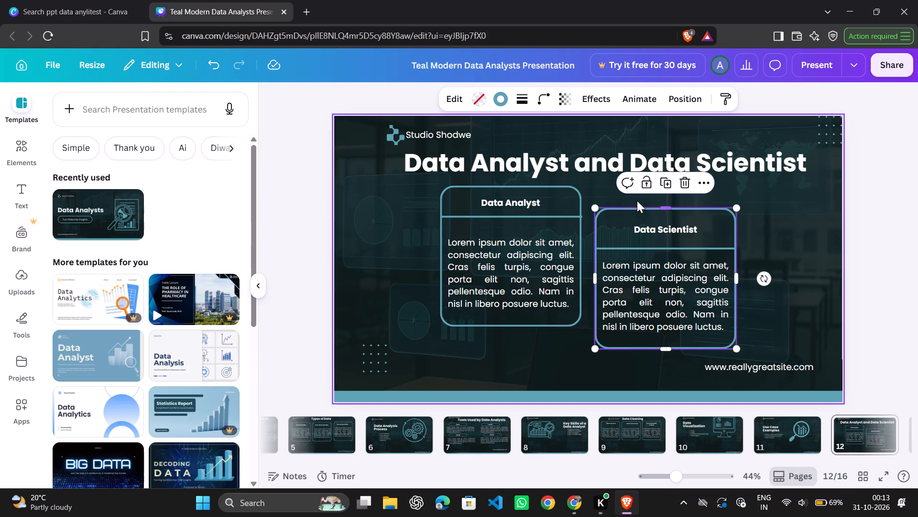
left_click_drag(637, 201, 637, 190)
left_click_drag(661, 211, 651, 191)
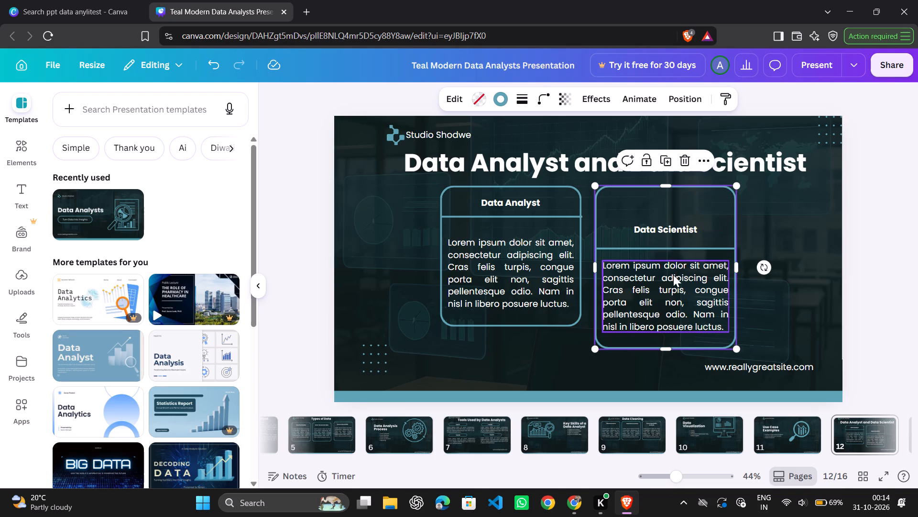
left_click_drag(671, 228, 671, 206)
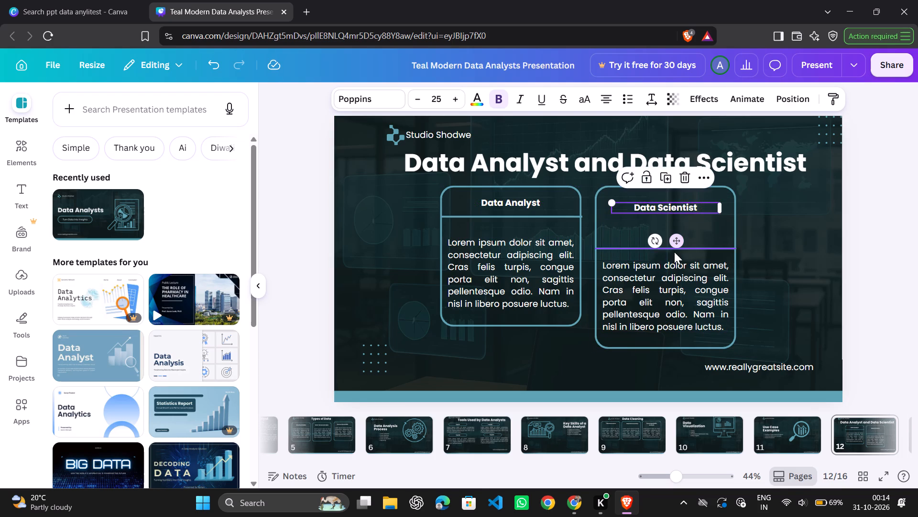
left_click_drag(674, 252, 676, 221)
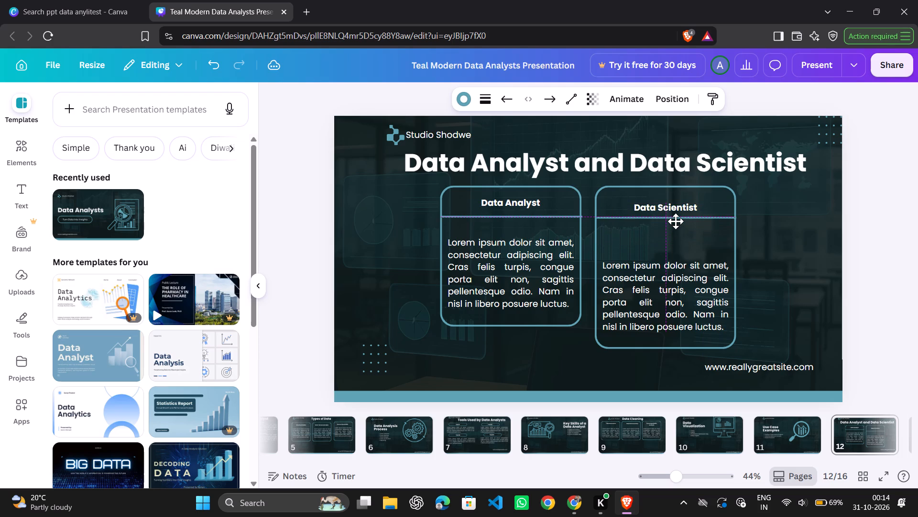
left_click_drag(676, 221, 677, 221)
left_click_drag(677, 221, 677, 220)
left_click_drag(679, 207, 679, 202)
left_click_drag(691, 273, 691, 253)
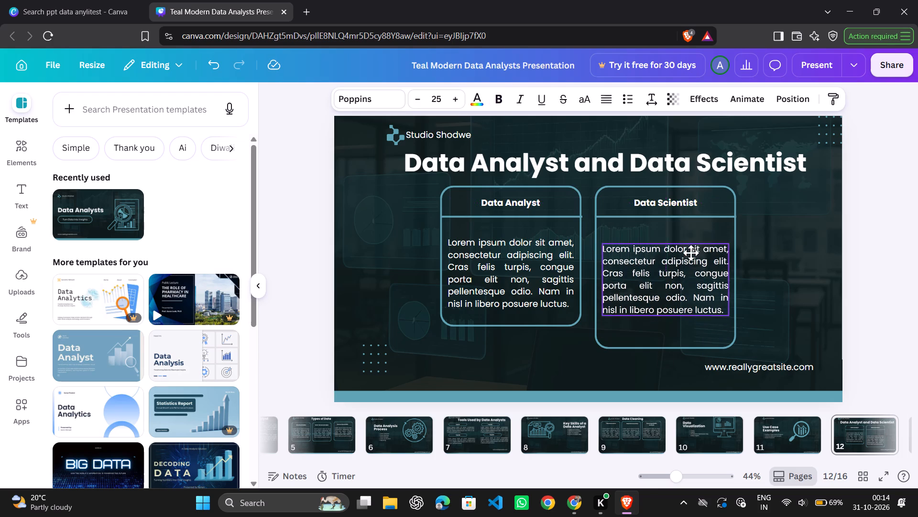
left_click_drag(691, 253, 691, 245)
left_click(691, 245)
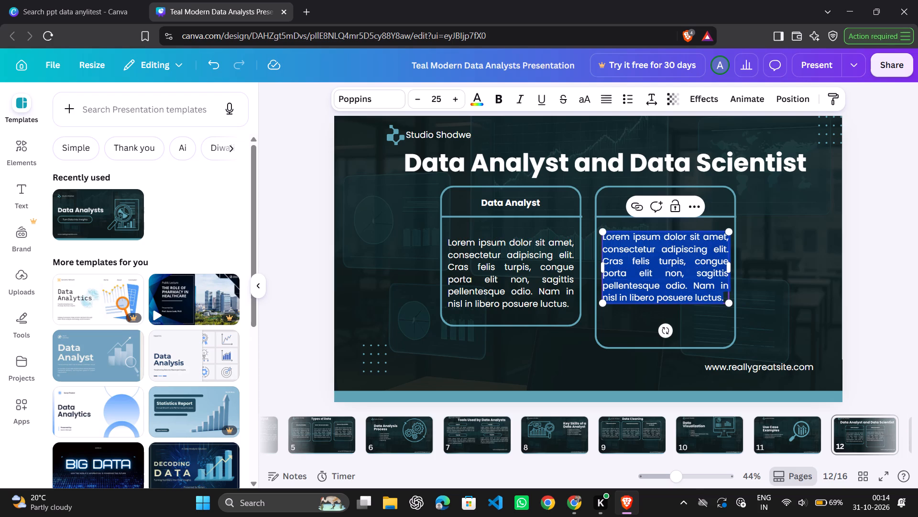
Shorten the Data Scientist frame from below so its lower edge lines up with the Data Analyst card.
left_click(684, 346)
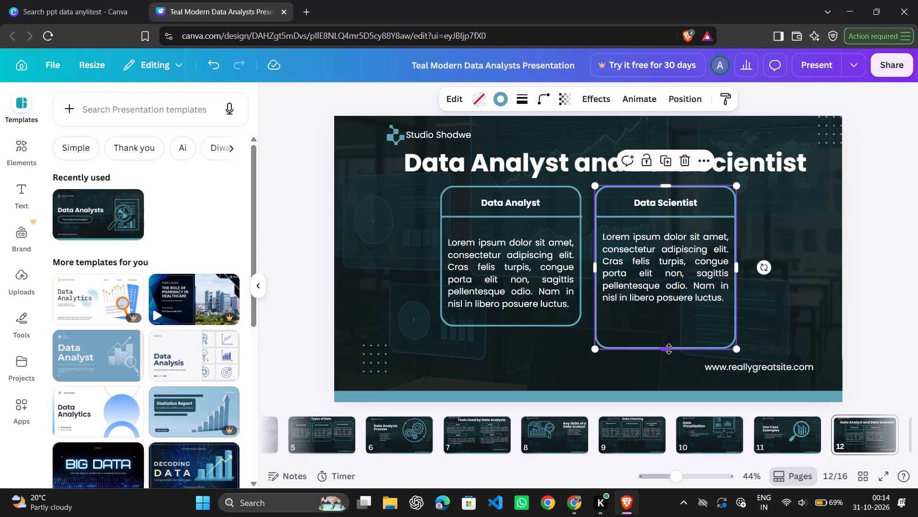
left_click_drag(669, 349, 666, 328)
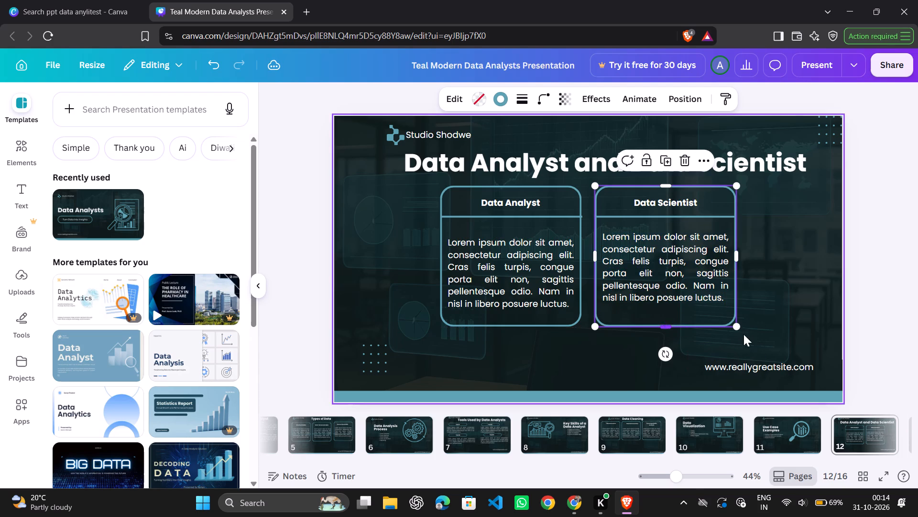
Delete the website address from the slide's bottom-right corner.
left_click_drag(752, 365, 773, 386)
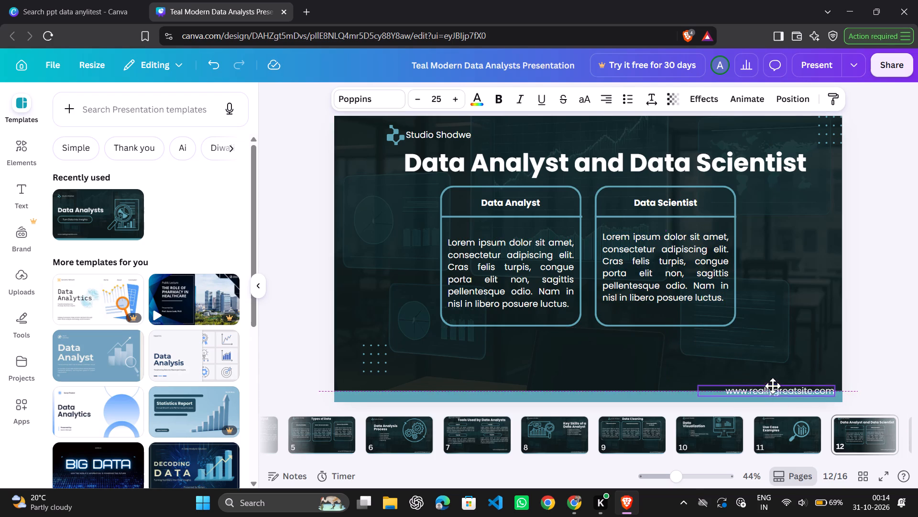
left_click_drag(773, 386, 769, 382)
key("BackSpace")
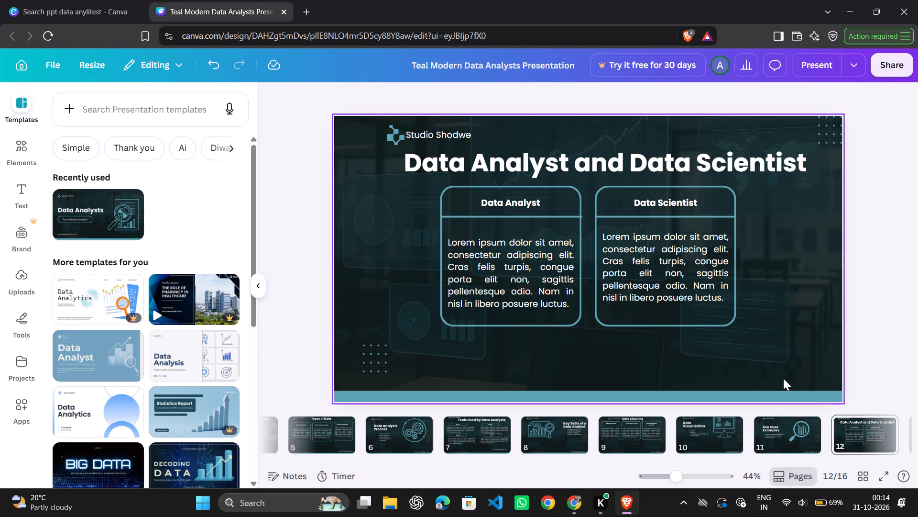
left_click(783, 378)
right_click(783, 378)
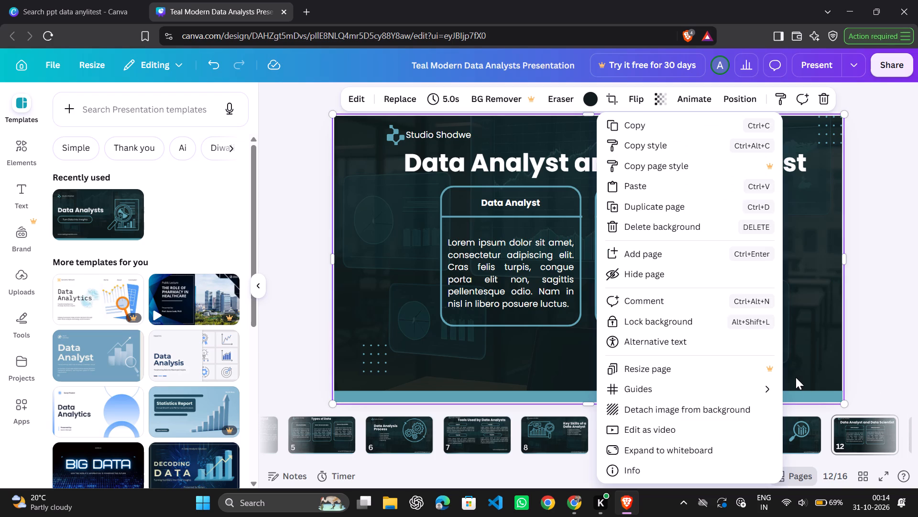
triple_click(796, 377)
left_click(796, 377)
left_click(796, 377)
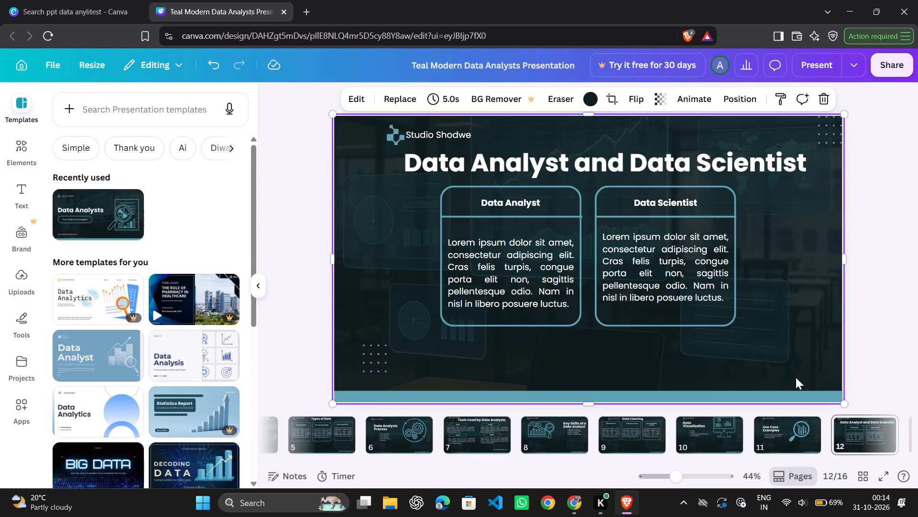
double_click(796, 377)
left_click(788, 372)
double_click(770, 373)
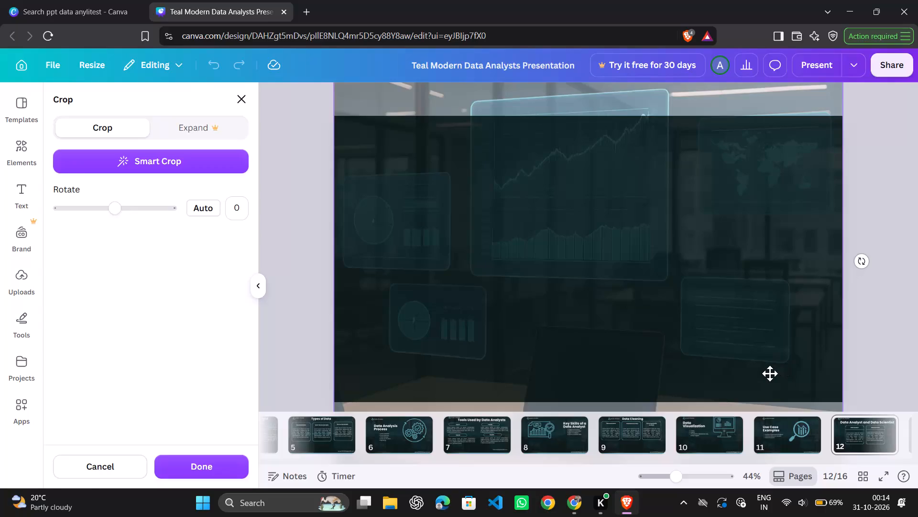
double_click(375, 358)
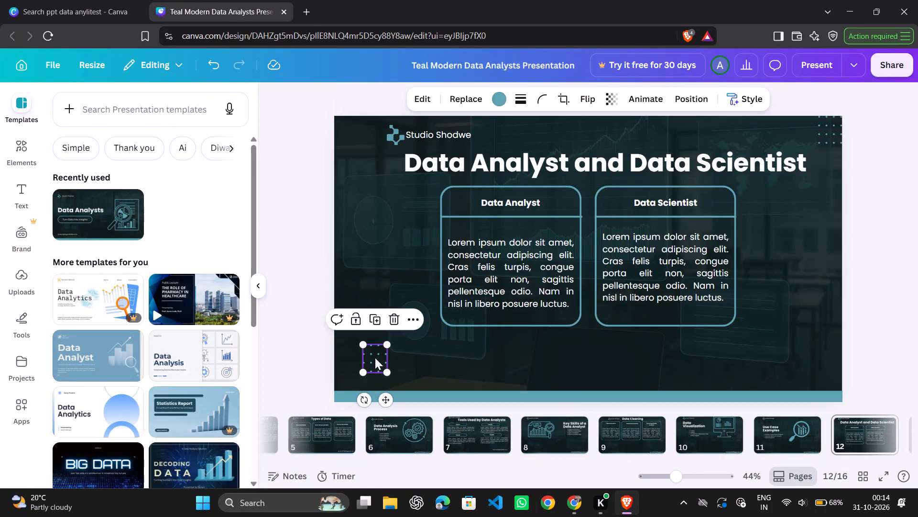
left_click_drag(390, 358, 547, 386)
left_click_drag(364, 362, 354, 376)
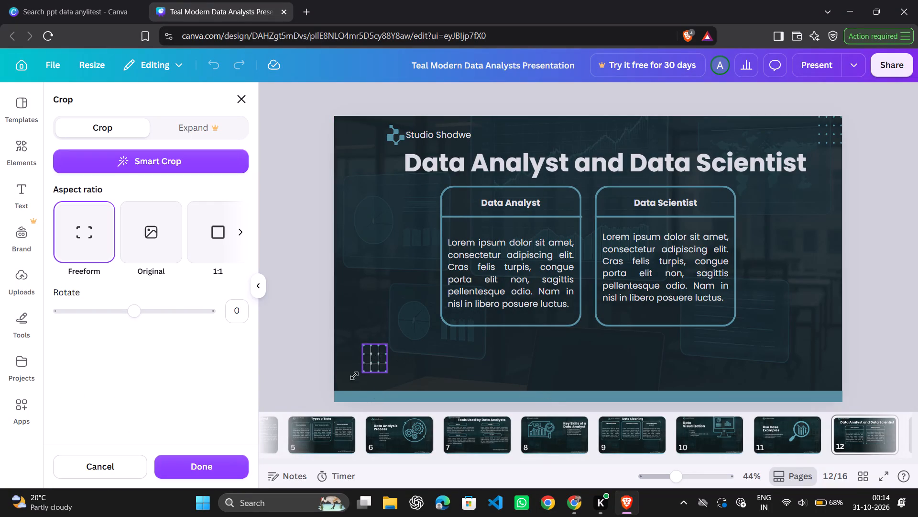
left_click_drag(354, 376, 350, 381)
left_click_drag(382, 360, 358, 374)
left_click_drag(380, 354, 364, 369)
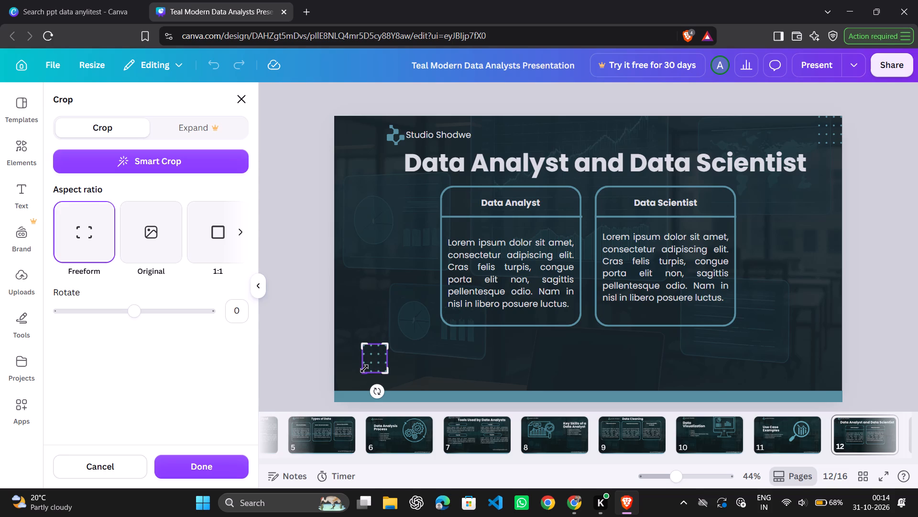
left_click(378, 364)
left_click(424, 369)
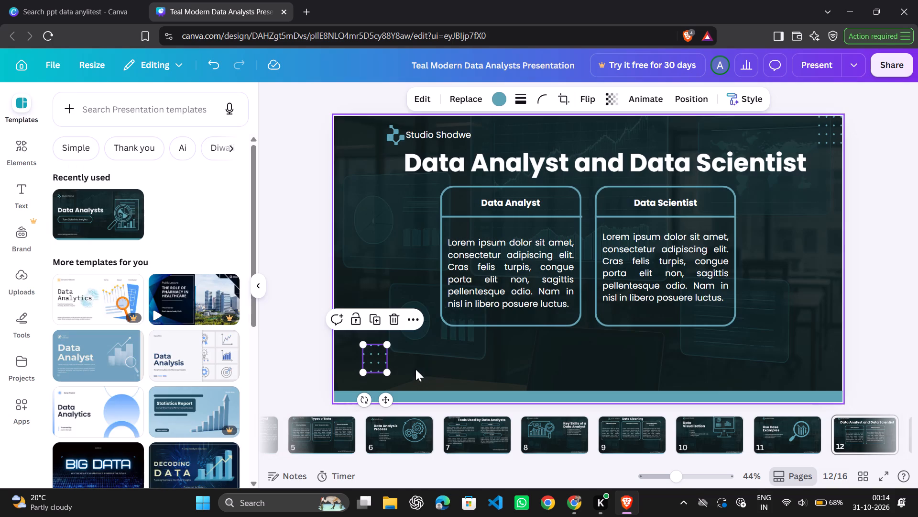
Move the lower-left dot grid into the slide's bottom-left corner, just above the teal band.
left_click_drag(373, 356, 346, 374)
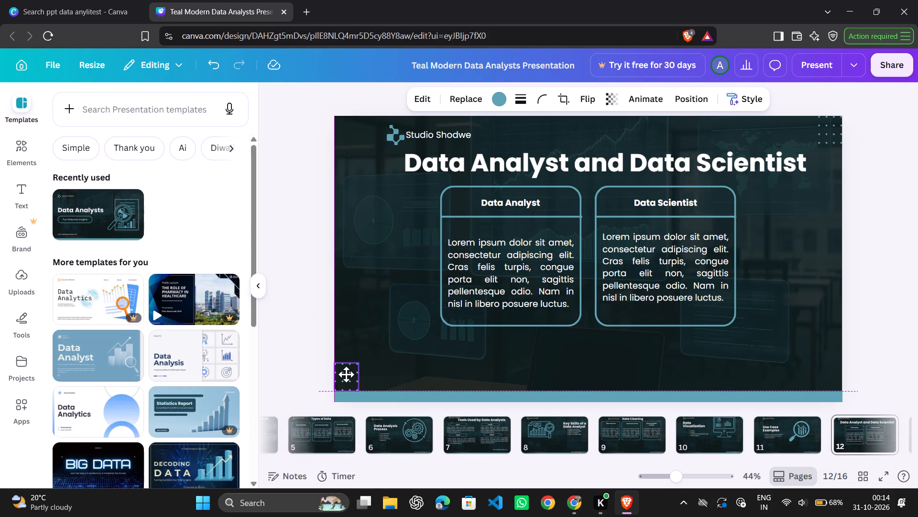
left_click_drag(346, 374, 345, 373)
left_click(445, 375)
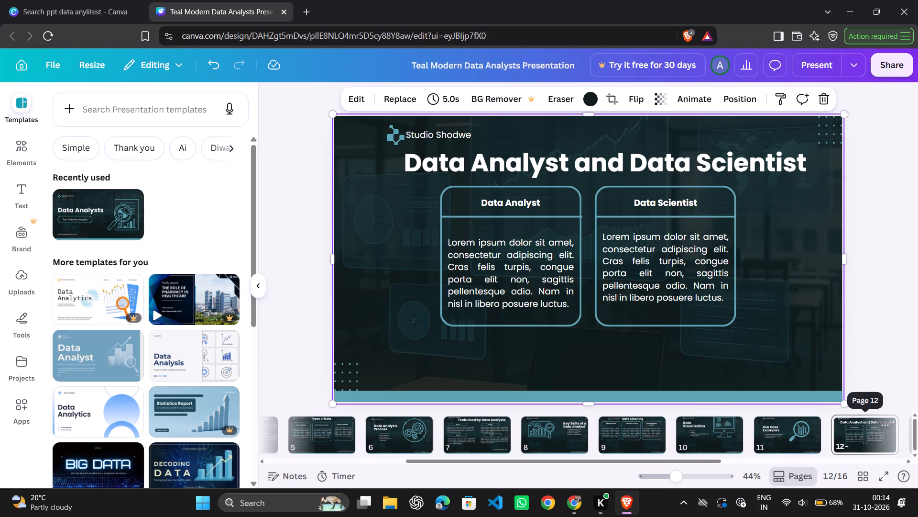
On slide 13, move the Studio Shodwe name and its logo up to the slide's top edge, side by side.
scroll(853, 449, "left", 2)
left_click(821, 431)
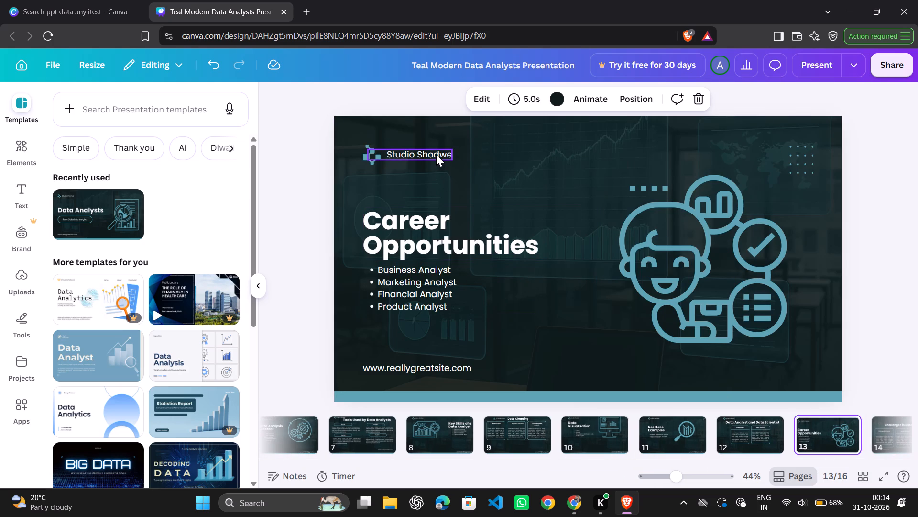
right_click_drag(436, 154, 451, 125)
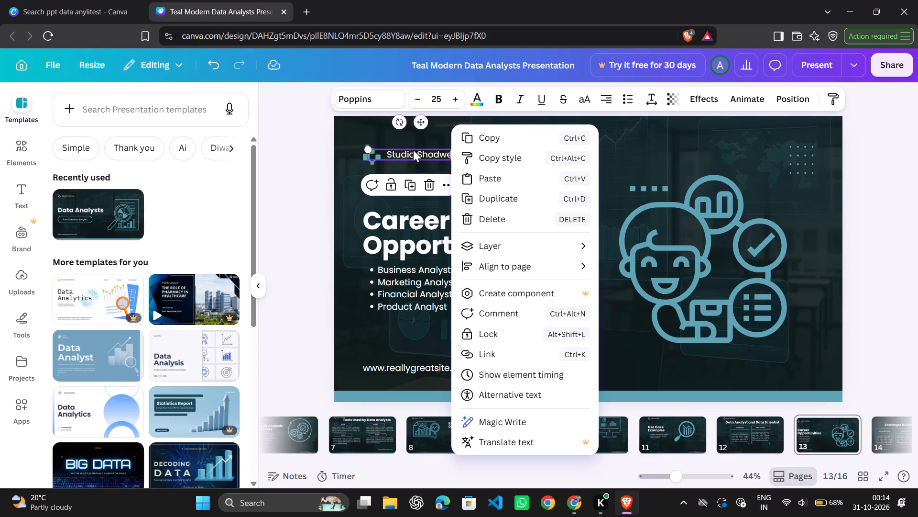
left_click_drag(413, 150, 425, 132)
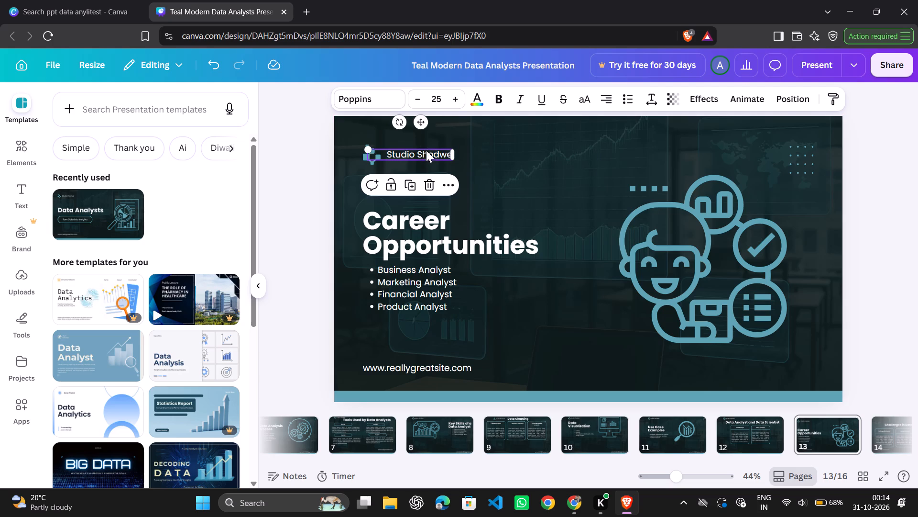
left_click_drag(428, 153, 430, 149)
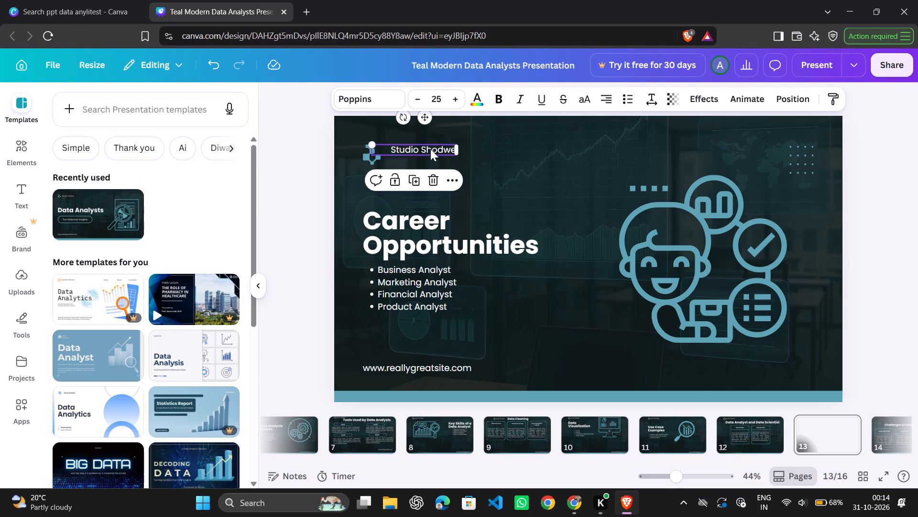
left_click_drag(430, 149, 445, 127)
left_click_drag(372, 158, 395, 133)
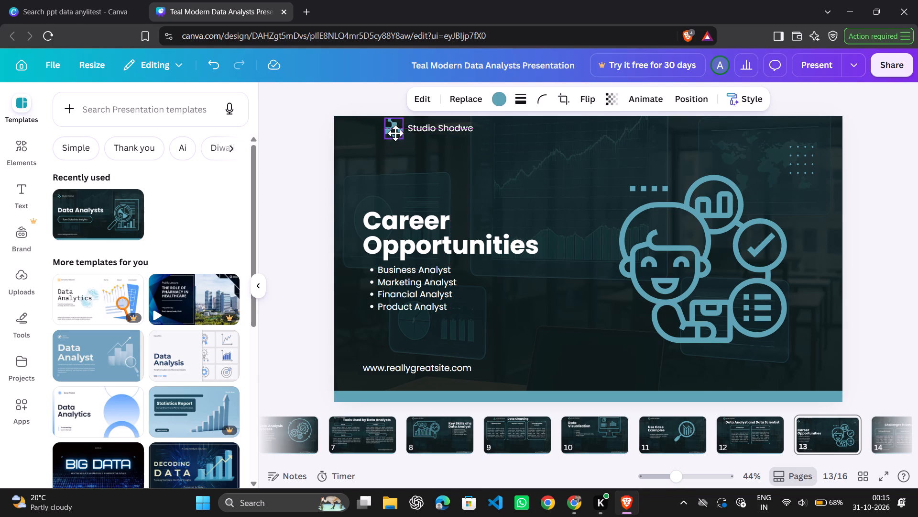
left_click_drag(395, 133, 399, 130)
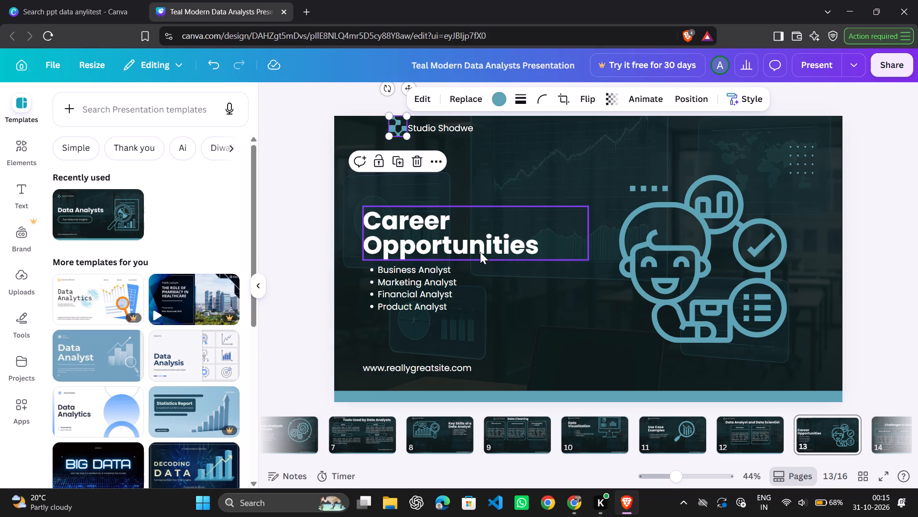
Raise the Career Opportunities heading and place the four-item analyst bullet list directly beneath it, both shifted slightly right.
right_click_drag(480, 252, 489, 216)
left_click_drag(453, 231, 460, 197)
left_click_drag(462, 223, 468, 193)
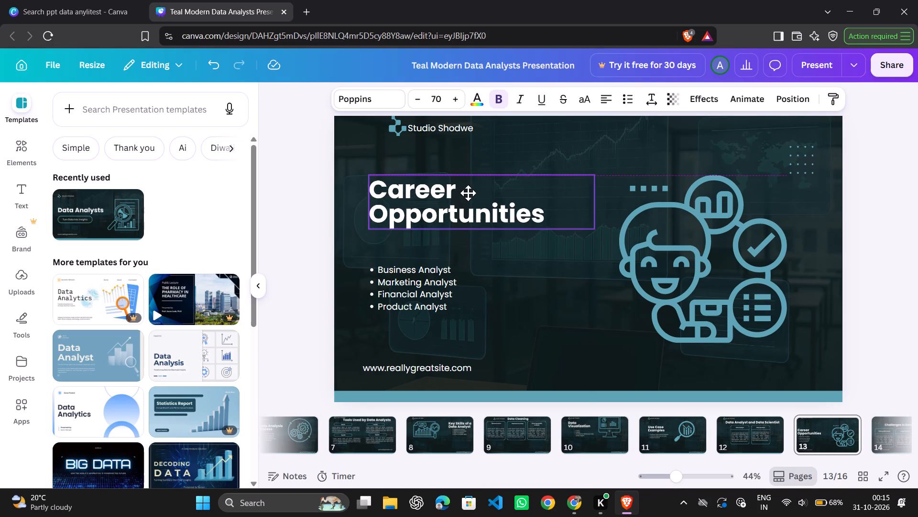
left_click_drag(468, 193, 476, 177)
left_click_drag(423, 271, 447, 236)
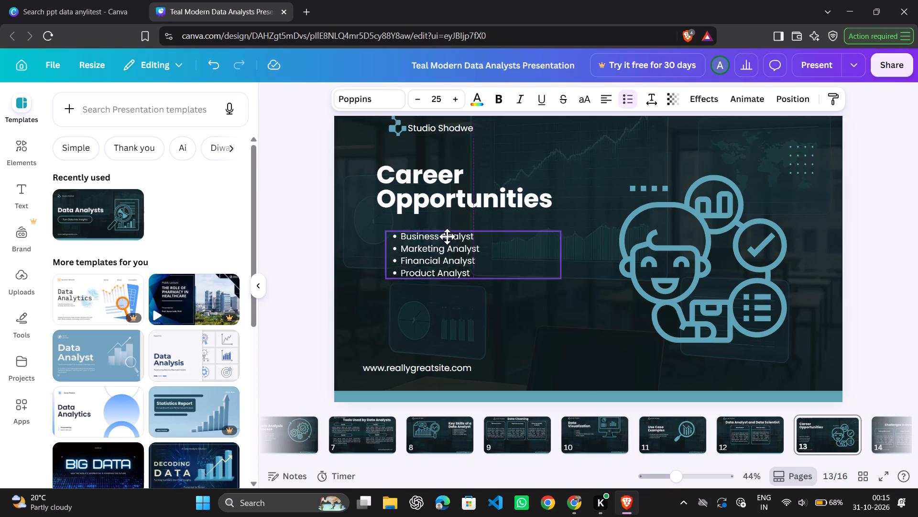
left_click_drag(447, 236, 458, 223)
Move the website address to the slide's bottom-right corner, just above the teal band.
left_click_drag(424, 363, 760, 376)
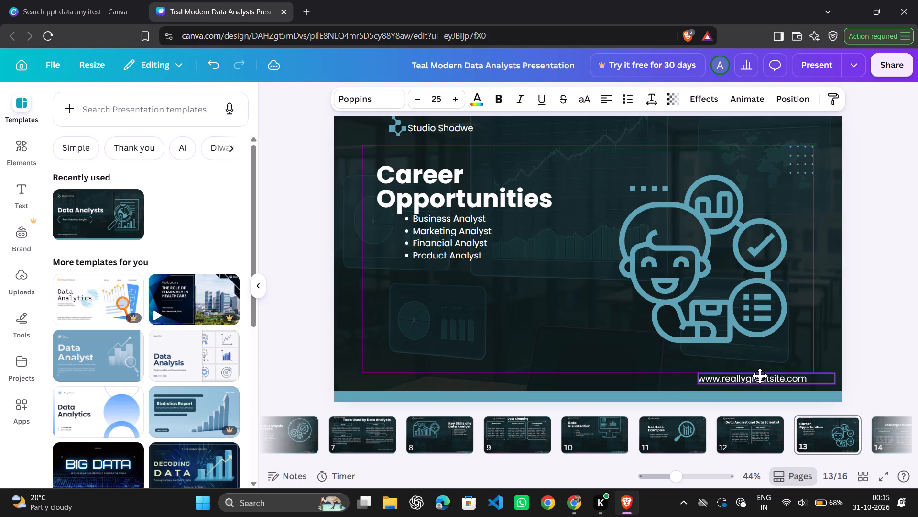
left_click_drag(760, 376, 764, 377)
Shift the career illustration up and left, closer to the Career Opportunities heading.
left_click_drag(719, 247, 690, 235)
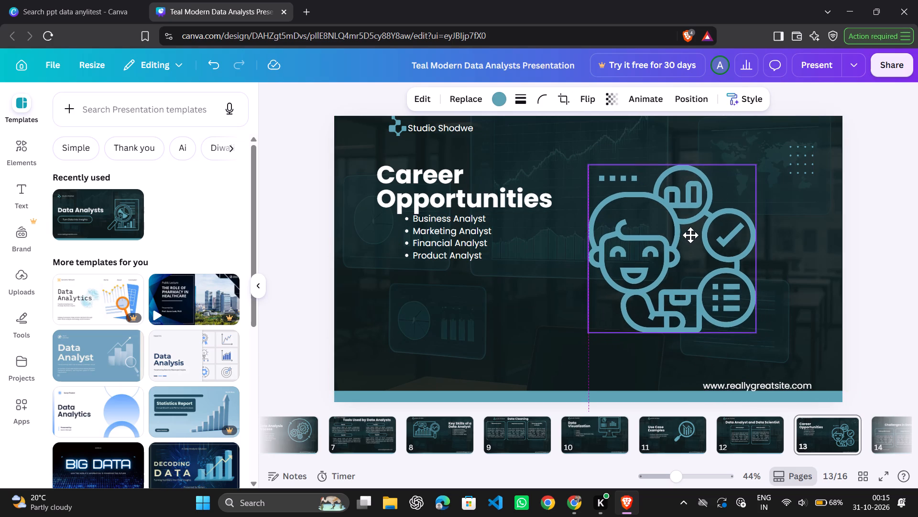
left_click_drag(690, 235, 688, 232)
Move the dot grid into the slide's top-right corner.
left_click_drag(797, 161, 823, 129)
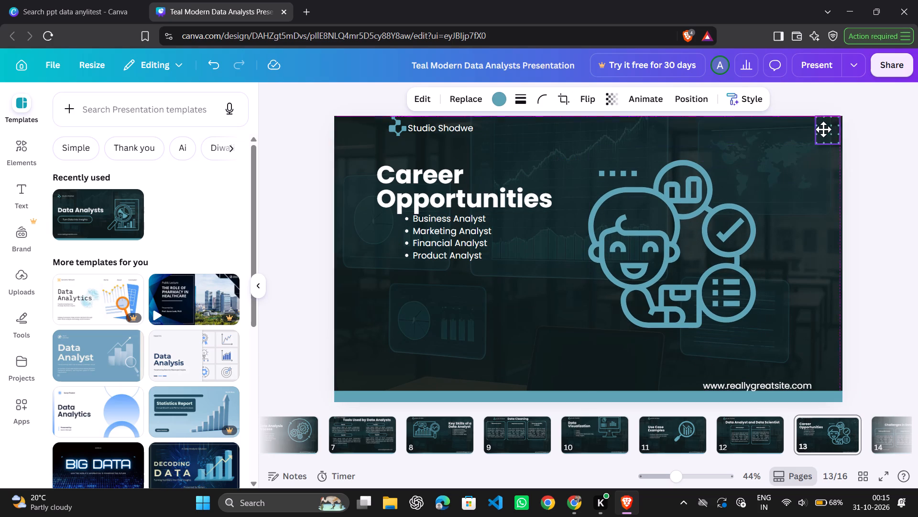
left_click_drag(823, 129, 828, 132)
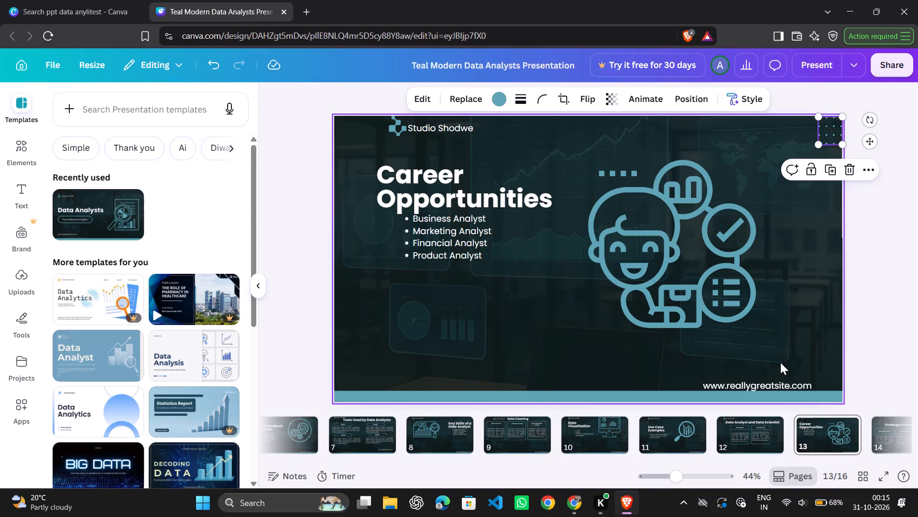
Nudge the website address slightly up and right, leaving a small gap above the teal band.
left_click_drag(772, 385, 773, 381)
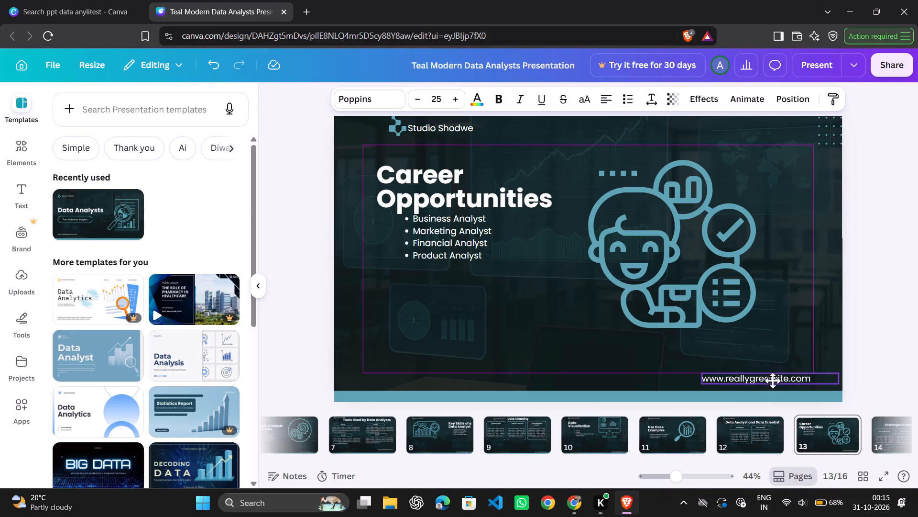
left_click_drag(773, 381, 776, 381)
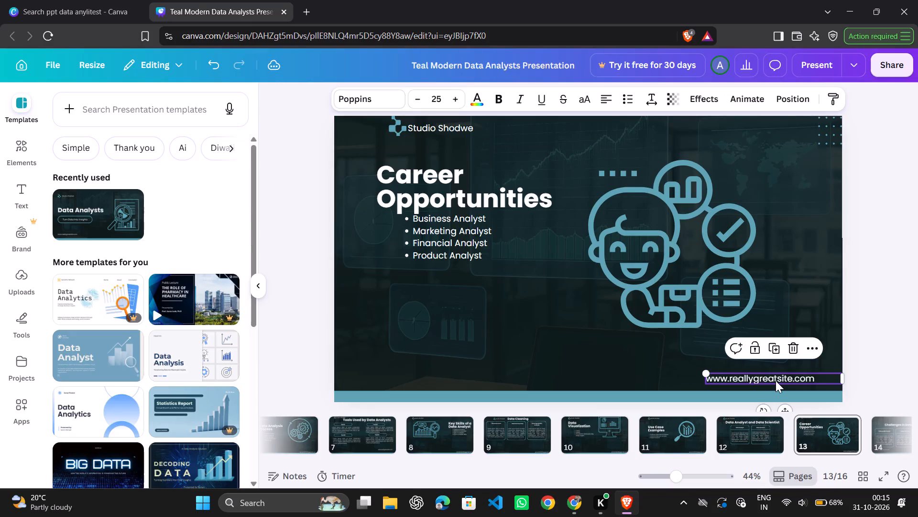
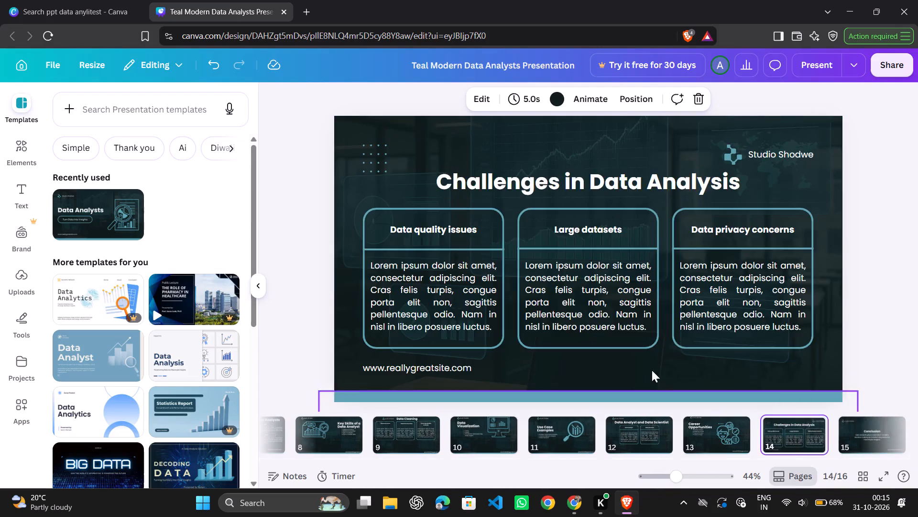
Move the Challenges in Data Analysis heading up close to the slide's top edge.
left_click_drag(588, 183, 587, 143)
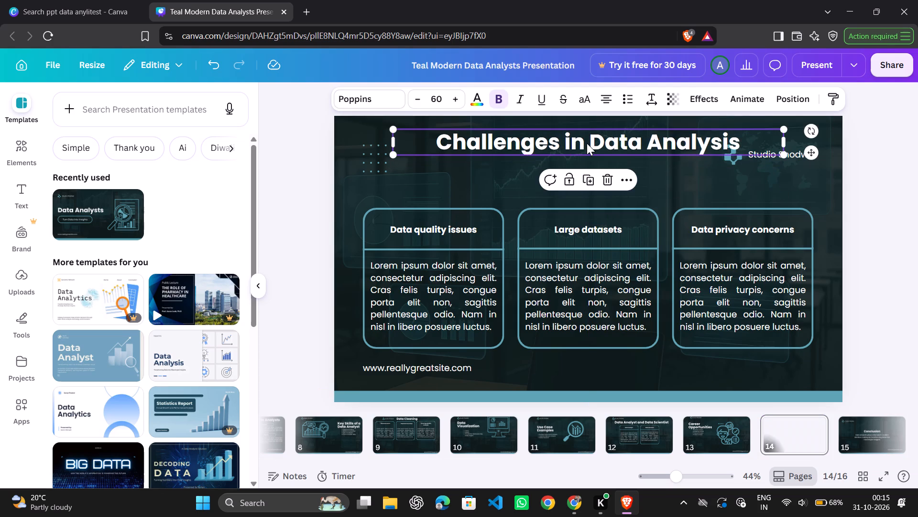
Move the Studio Shodwe name and its logo to the slide's top-left corner, with the logo just before the name.
left_click_drag(769, 159, 448, 128)
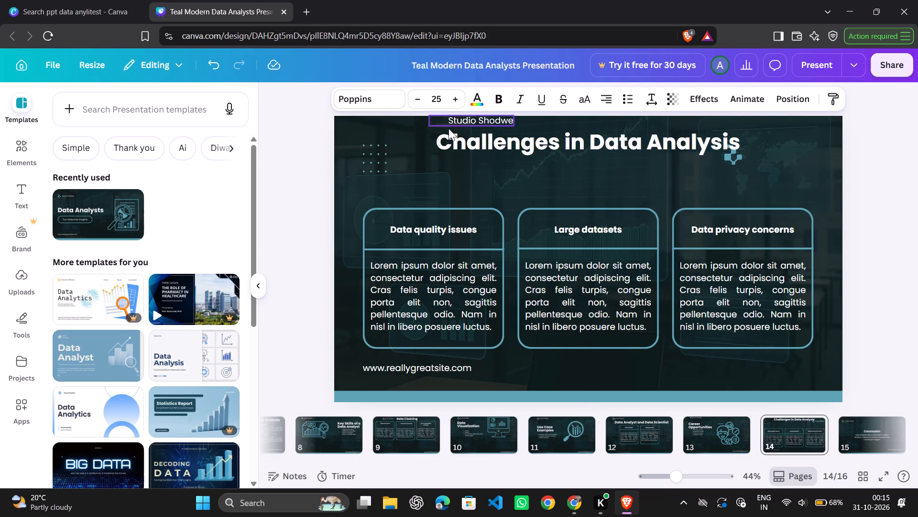
left_click_drag(448, 128, 413, 141)
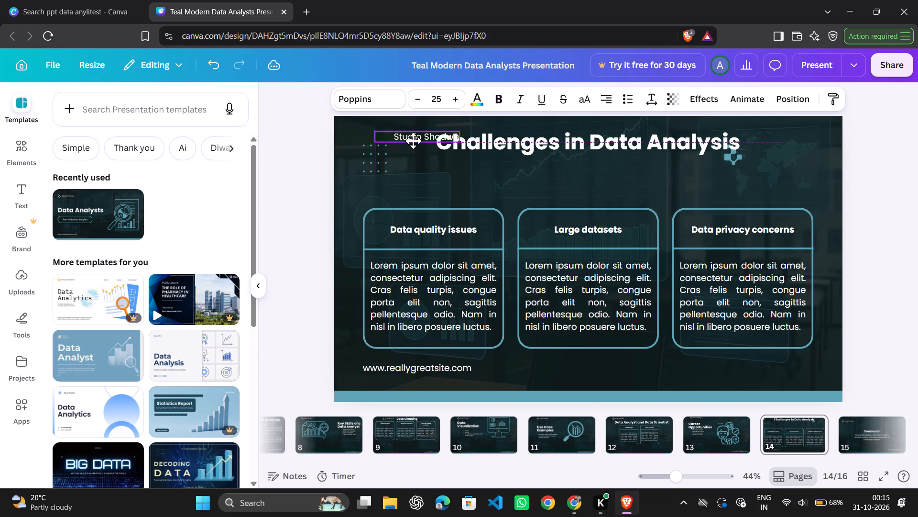
left_click_drag(413, 141, 405, 130)
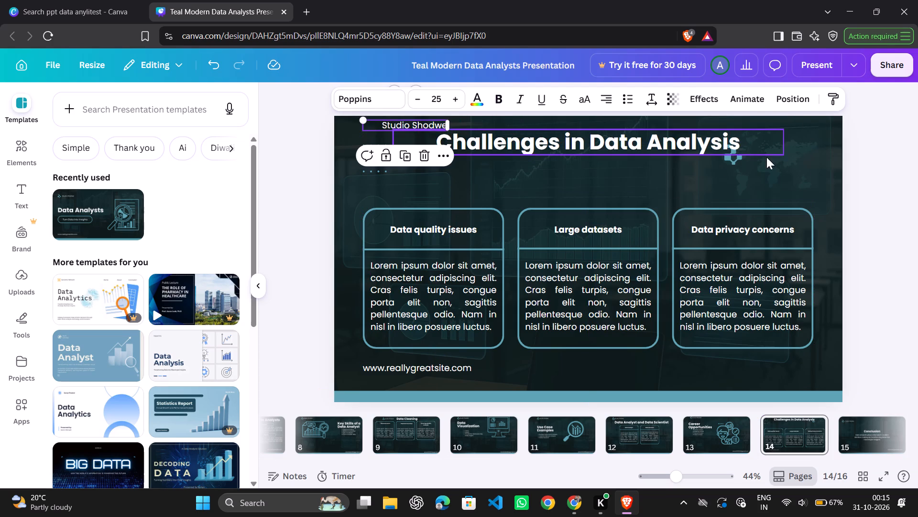
left_click(732, 154)
left_click_drag(736, 161, 372, 132)
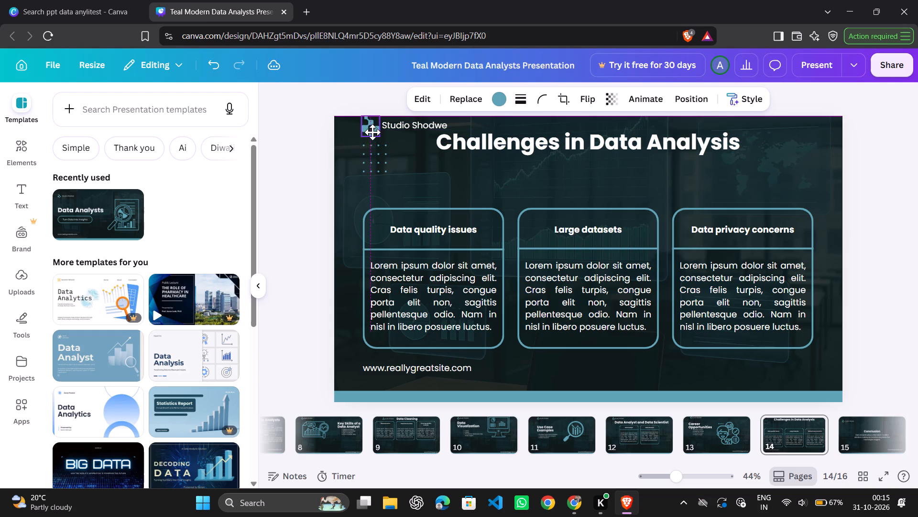
left_click_drag(372, 132, 376, 132)
Move the dot grid into the slide's top-right corner.
left_click_drag(380, 146, 836, 121)
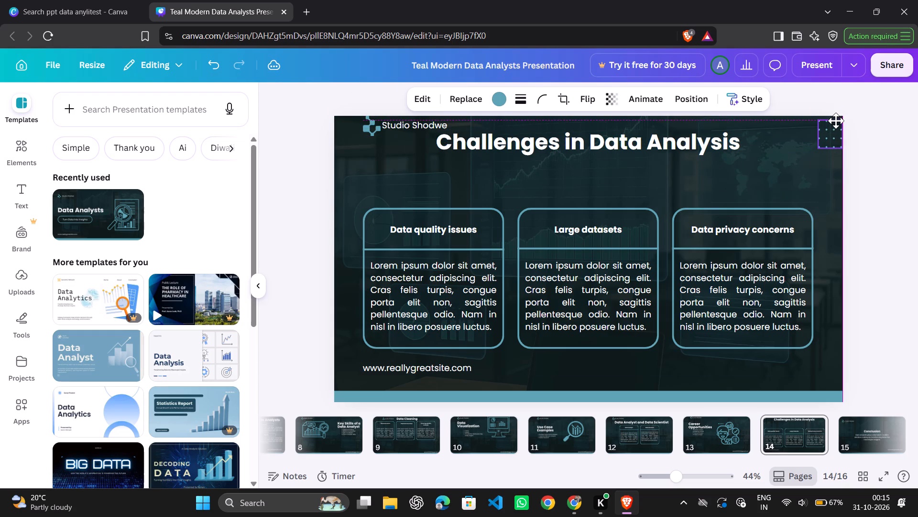
left_click_drag(836, 121, 837, 119)
Shift the Challenges in Data Analysis heading right and slightly down, clear of the Studio Shodwe name.
left_click_drag(703, 130, 743, 137)
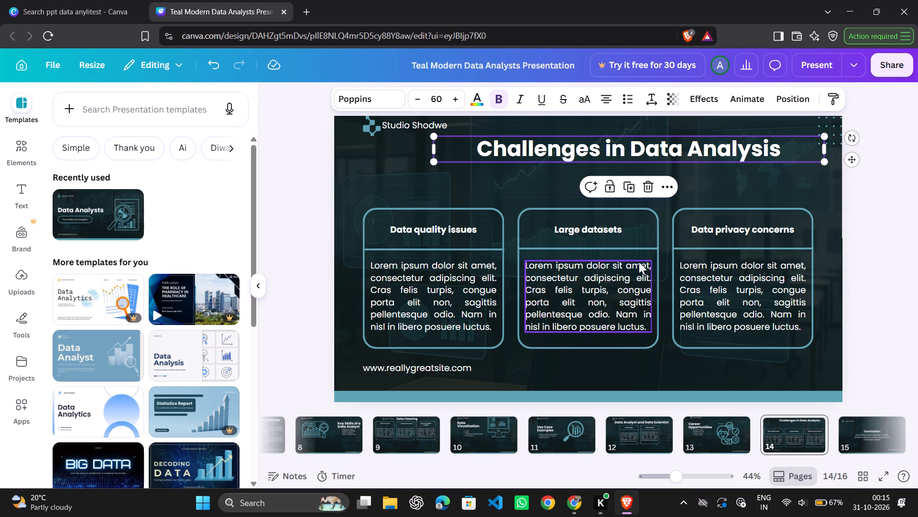
Raise the three rounded card frames to the same height beneath the heading, keeping them evenly spaced.
left_click_drag(637, 207, 637, 192)
left_click_drag(635, 216, 637, 167)
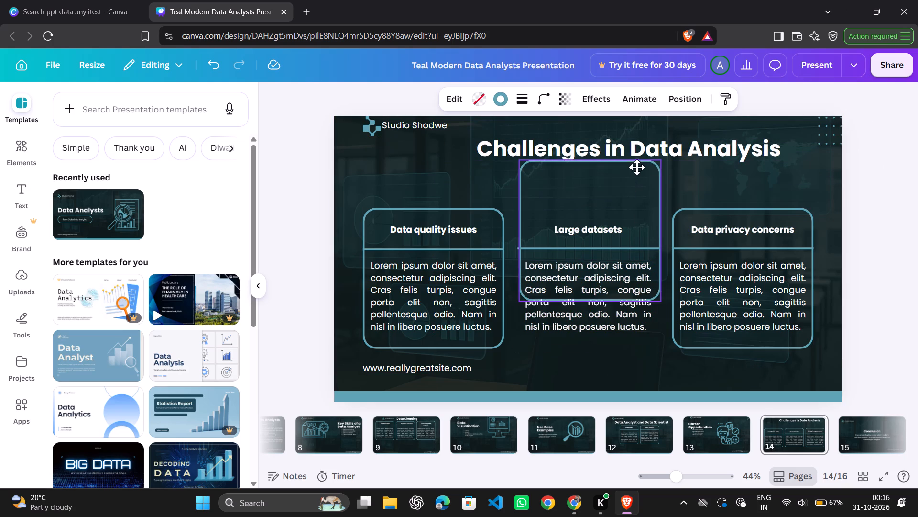
left_click_drag(637, 167, 635, 191)
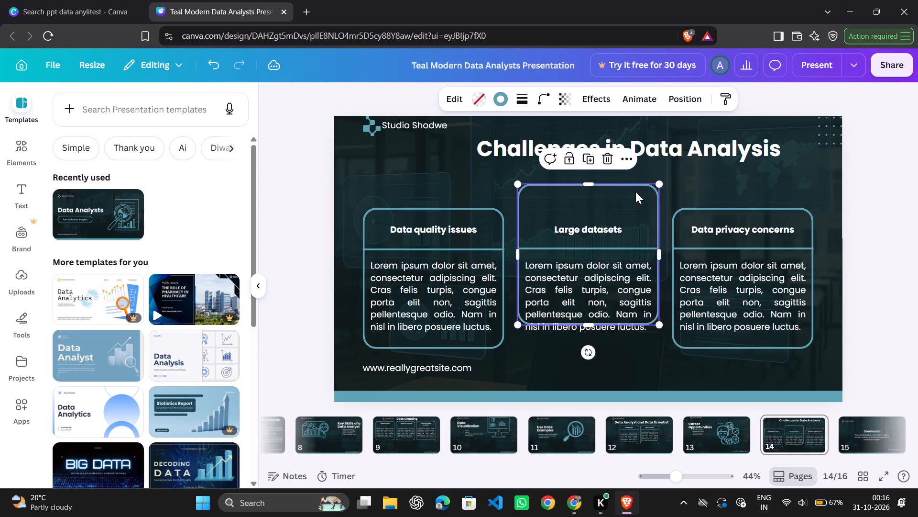
left_click_drag(737, 210, 737, 185)
left_click_drag(450, 214, 447, 202)
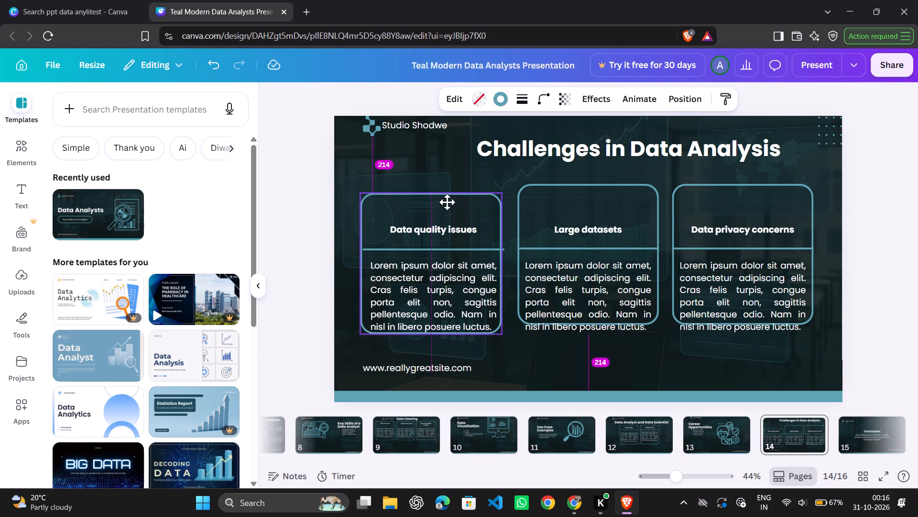
left_click_drag(447, 202, 448, 189)
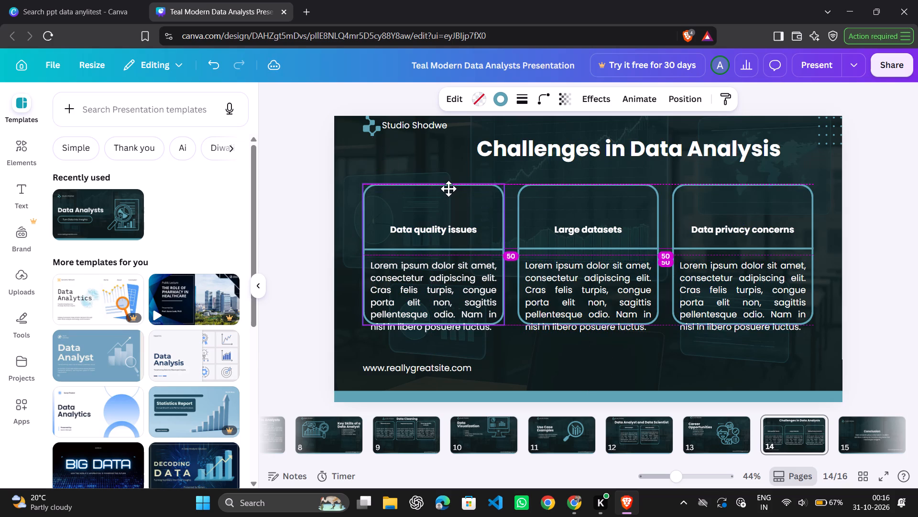
left_click_drag(448, 189, 448, 190)
Raise each card's title and divider line into the upper part of its frame, with the divider just below the title.
left_click_drag(439, 225, 438, 210)
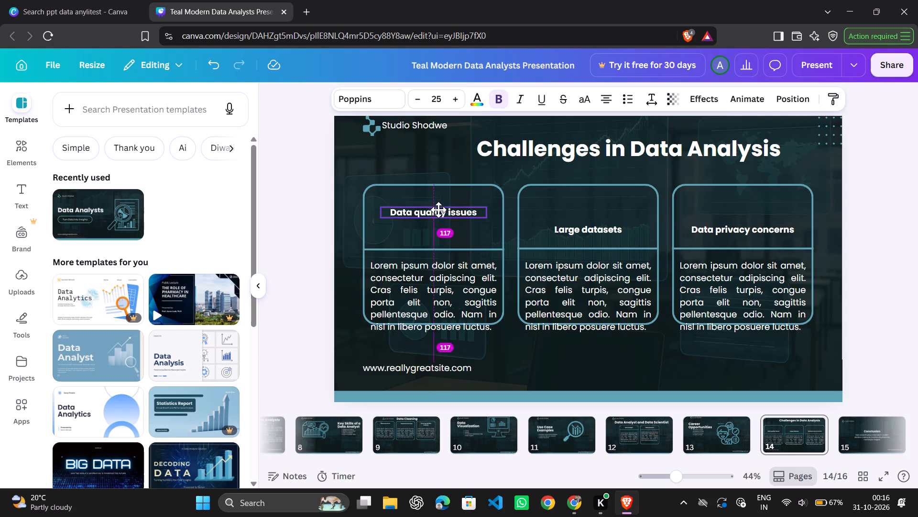
left_click_drag(438, 210, 439, 201)
left_click_drag(447, 248, 447, 217)
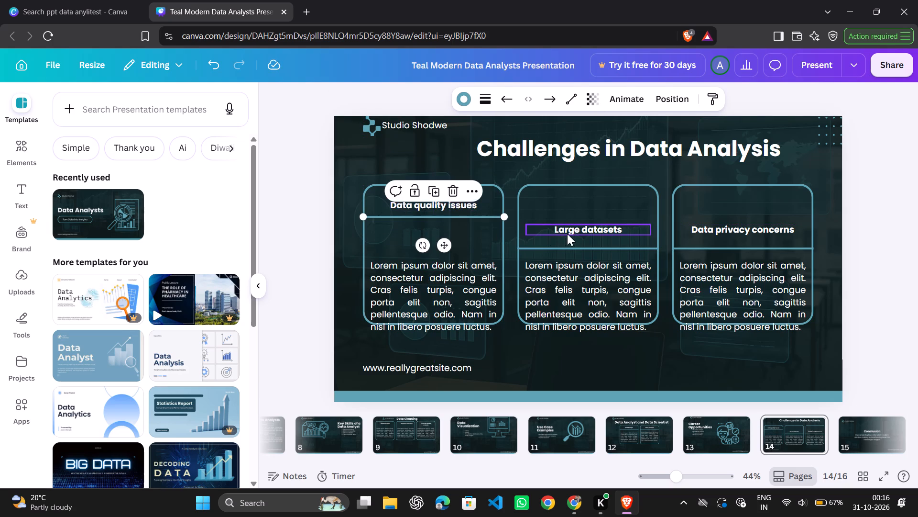
left_click_drag(569, 234, 570, 205)
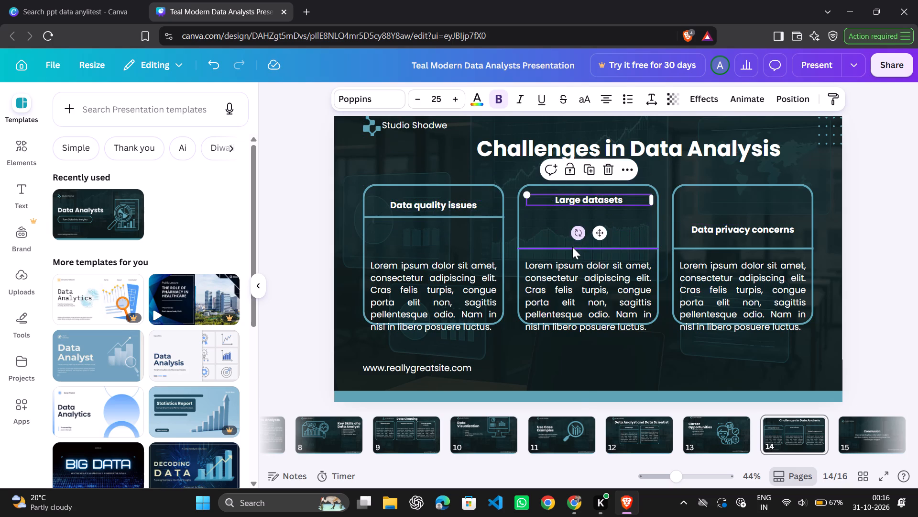
left_click_drag(572, 247, 575, 212)
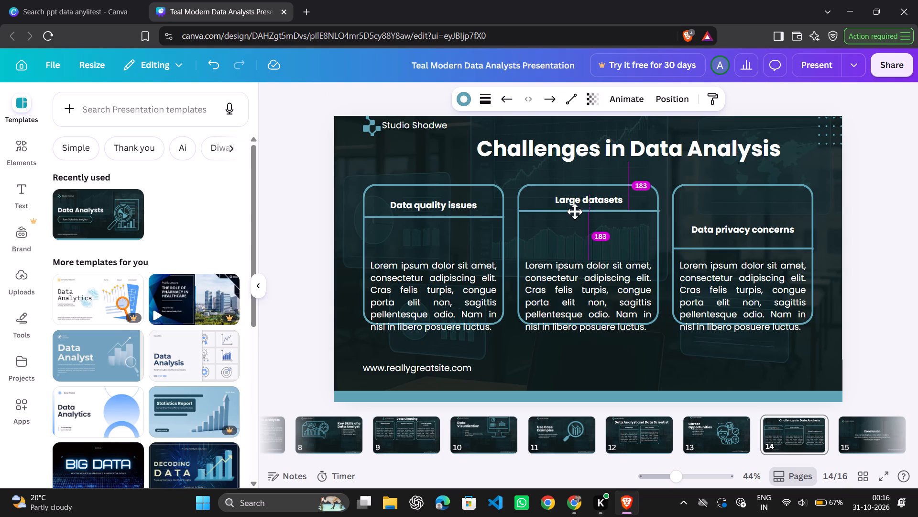
left_click_drag(575, 212, 575, 216)
left_click_drag(736, 231, 735, 207)
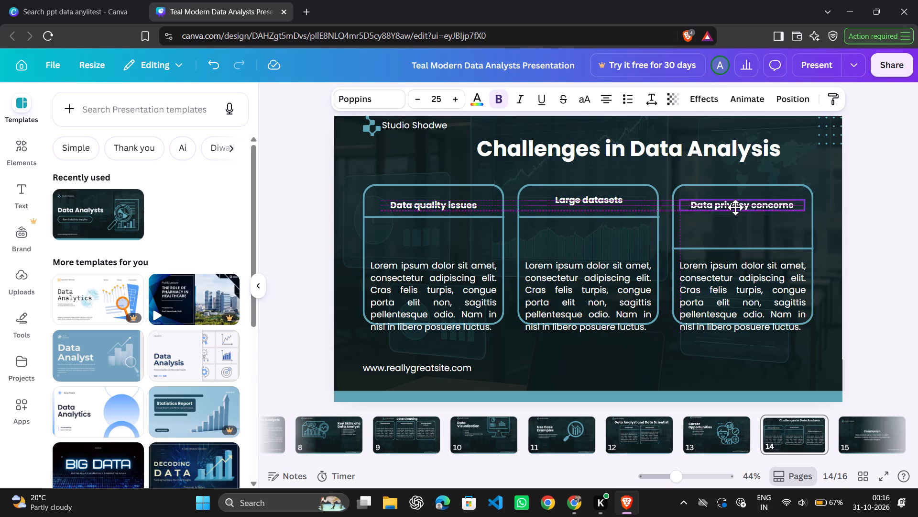
left_click_drag(735, 207, 736, 204)
left_click_drag(737, 246, 736, 206)
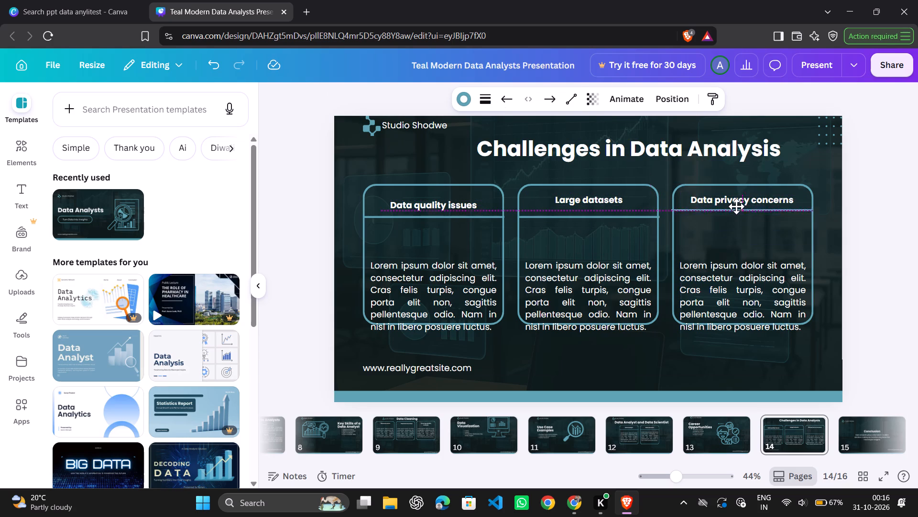
Lower the divider line in the Data privacy concerns card to line up with the other cards' dividers.
left_click_drag(736, 206, 738, 214)
Raise the three Lorem ipsum paragraphs so each sits fully inside its card frame, below the divider and at about the same height.
left_click_drag(739, 276, 742, 253)
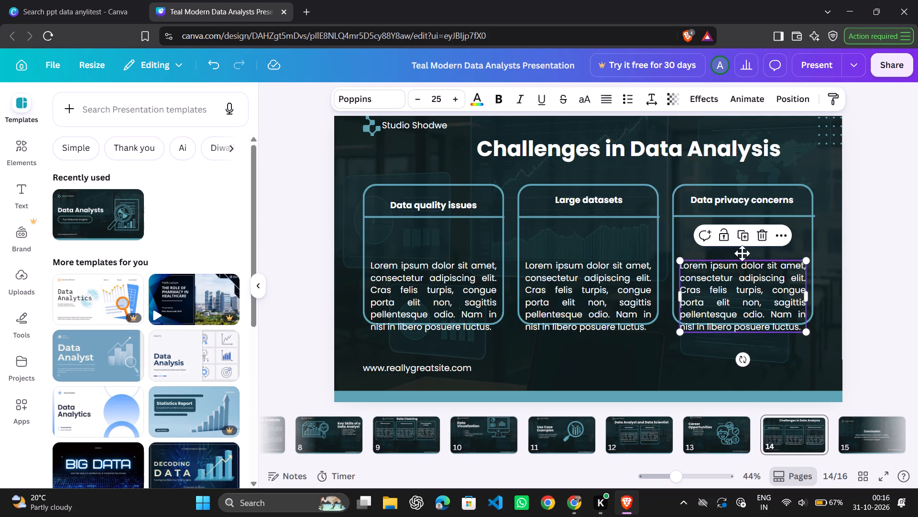
left_click_drag(742, 253, 743, 247)
left_click_drag(620, 289, 621, 258)
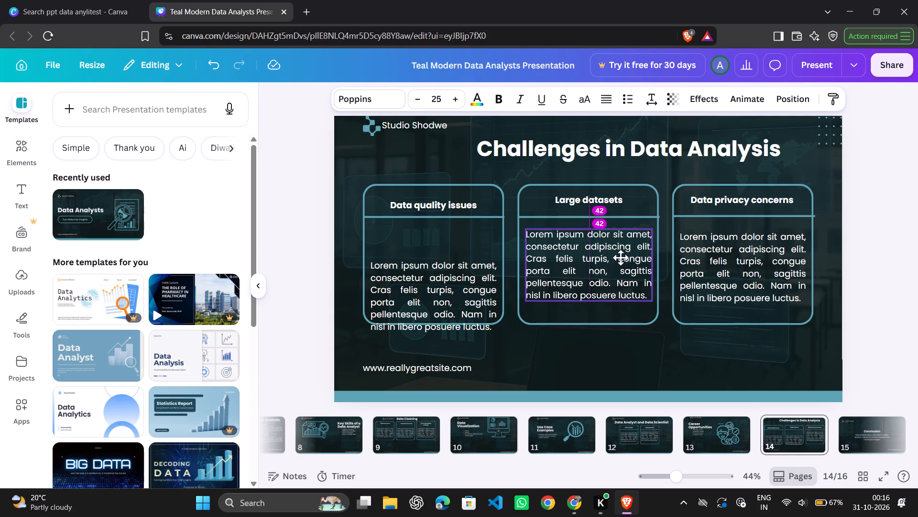
left_click_drag(621, 258, 621, 259)
left_click_drag(453, 284, 457, 260)
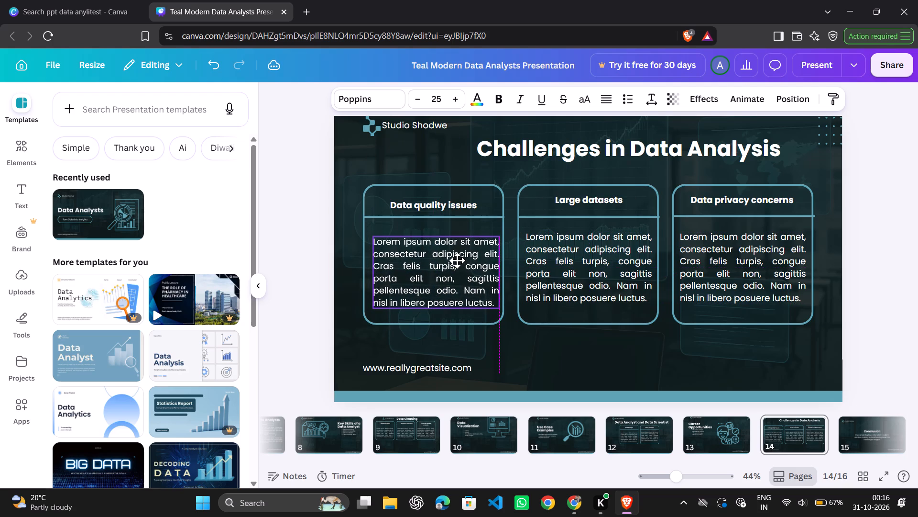
left_click_drag(457, 260, 454, 259)
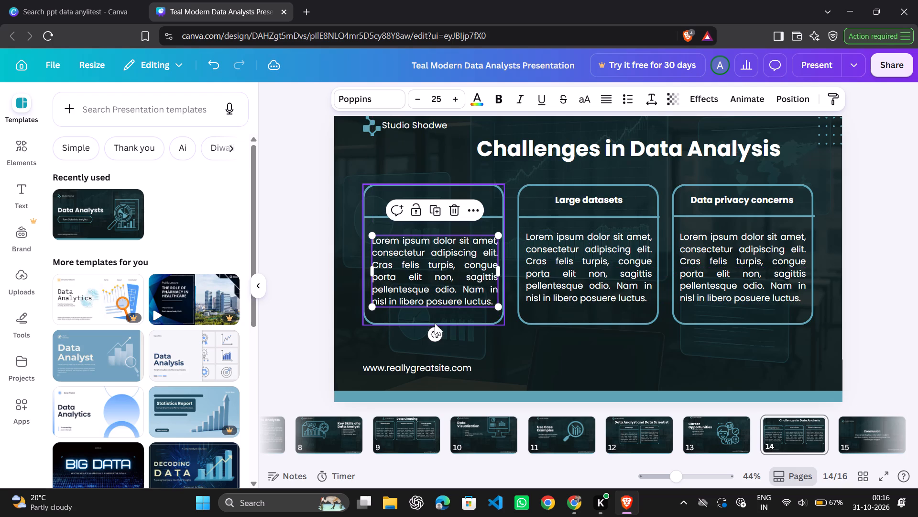
left_click_drag(436, 365, 772, 382)
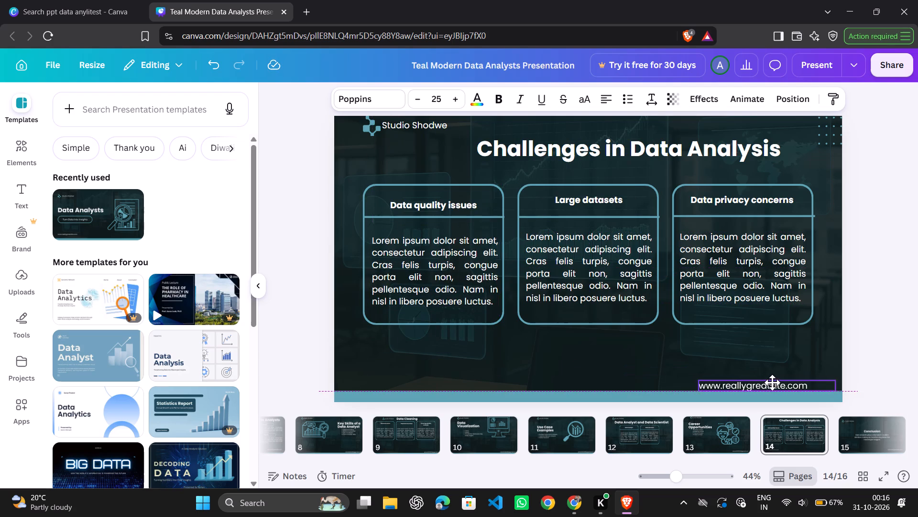
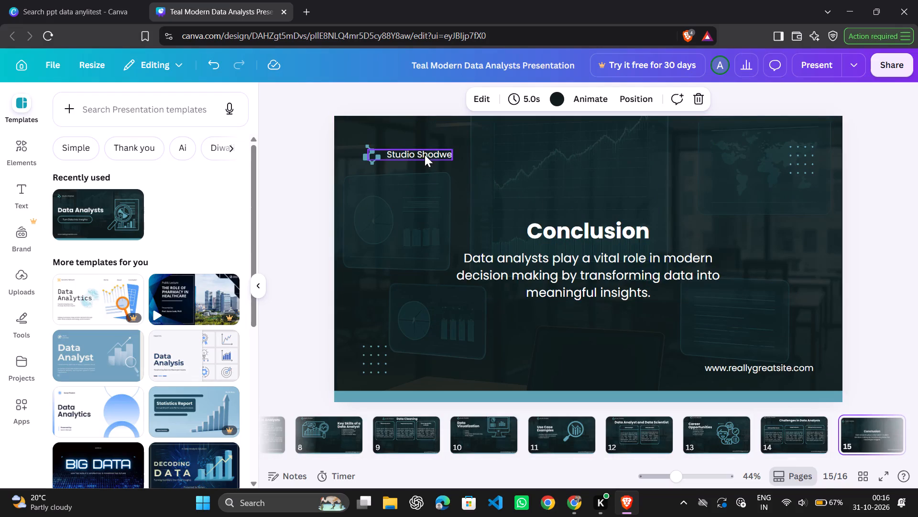
Move the Studio Shodwe name and its logo up and slightly right, near the Conclusion slide's top edge, keeping them side by side.
left_click_drag(425, 155, 445, 131)
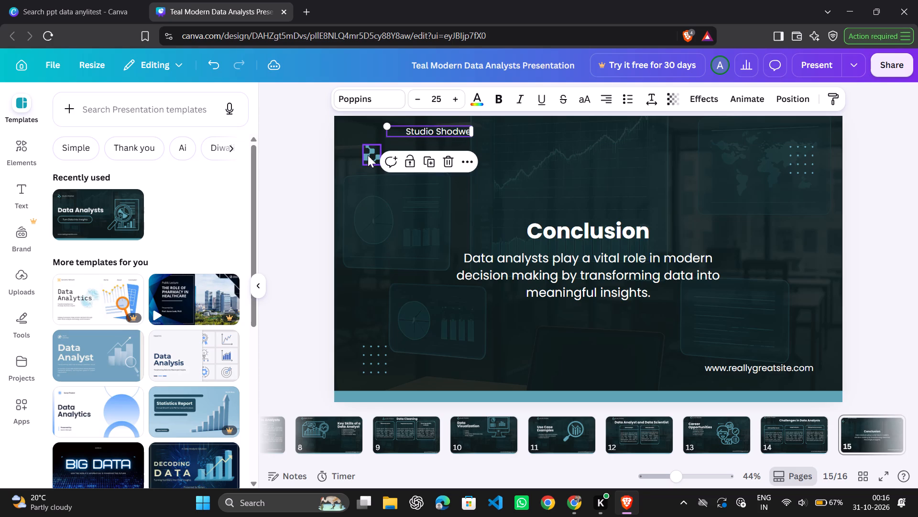
left_click_drag(364, 156, 390, 135)
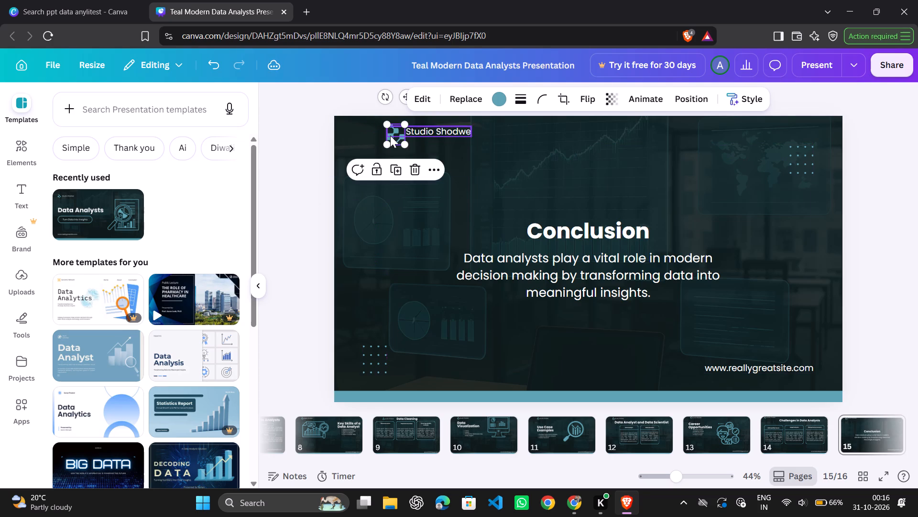
Move the upper dot grid closer to the Conclusion slide's top-right corner.
left_click_drag(809, 164, 812, 155)
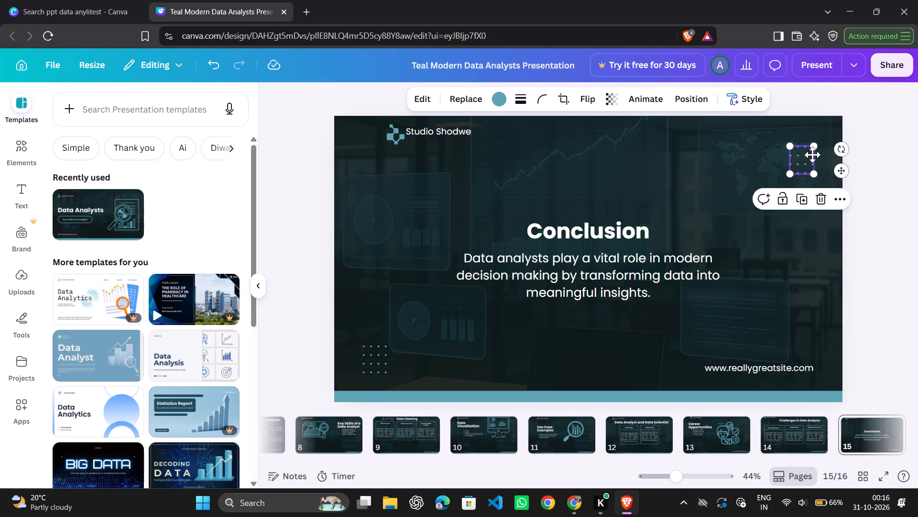
Move the upper dot grid on the Conclusion slide into the slide's top-right corner.
left_click_drag(812, 155, 836, 136)
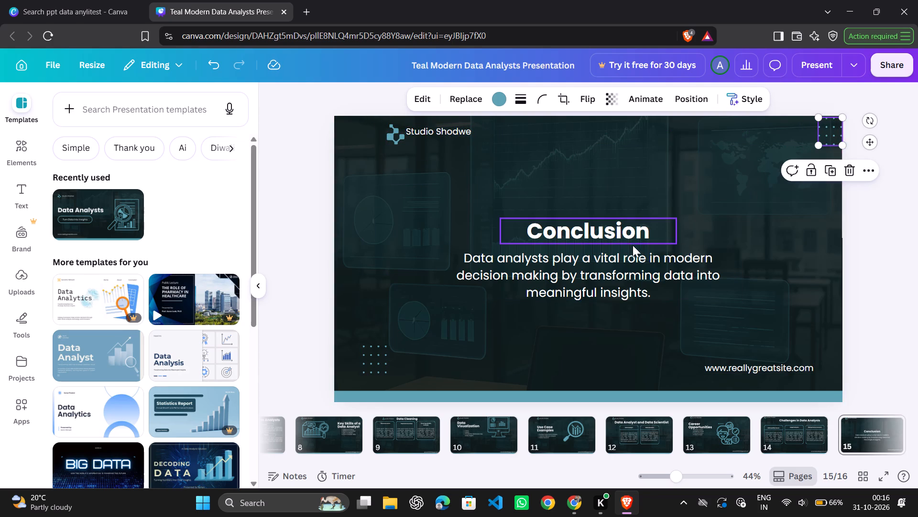
Raise the Conclusion heading and its paragraph into the slide's upper half, shifting both slightly right and leaving a gap between them.
left_click_drag(632, 237, 644, 172)
left_click_drag(622, 270, 652, 219)
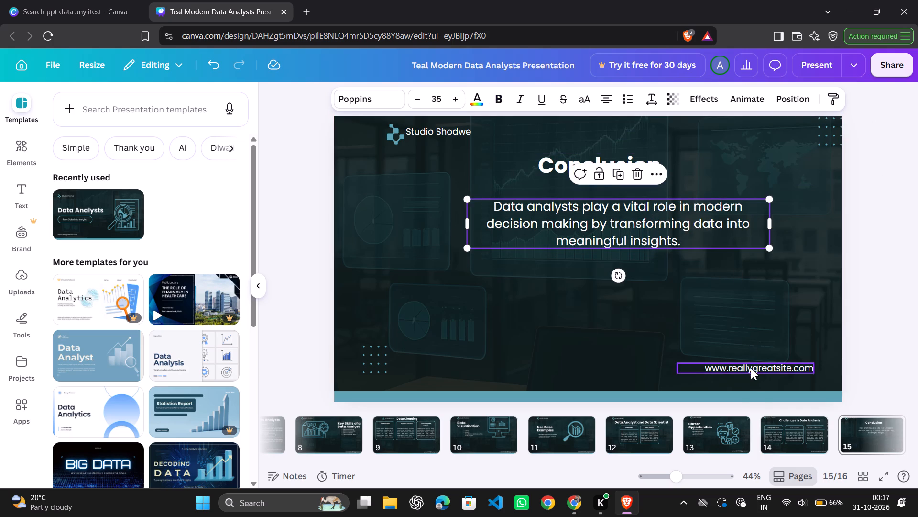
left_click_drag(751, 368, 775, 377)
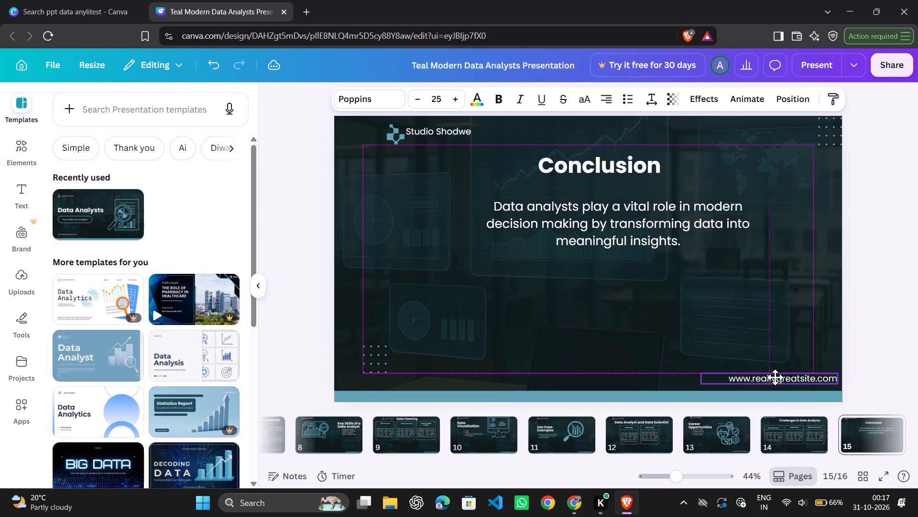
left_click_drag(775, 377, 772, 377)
Move the lower dot grid into the slide's bottom-left corner, resting on the teal band.
left_click_drag(378, 348, 337, 390)
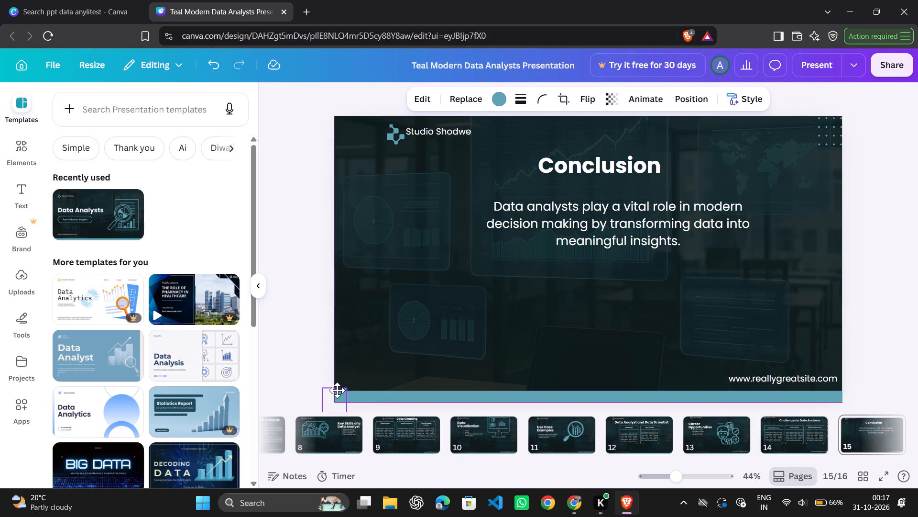
left_click_drag(337, 390, 354, 365)
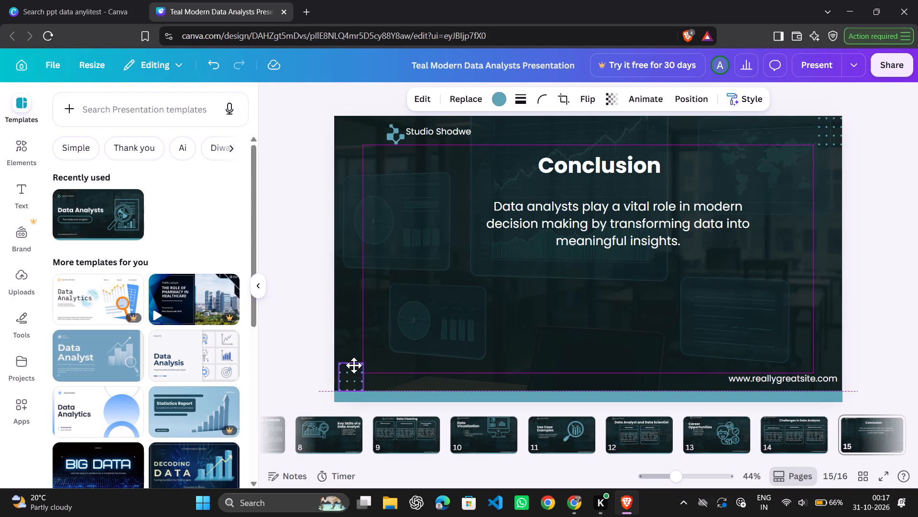
left_click_drag(354, 365, 350, 364)
left_click(744, 376)
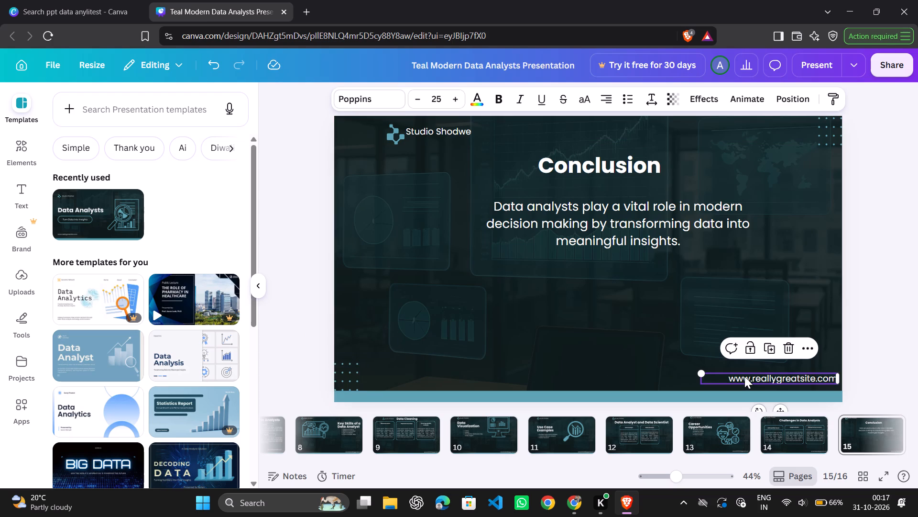
key("BackSpace")
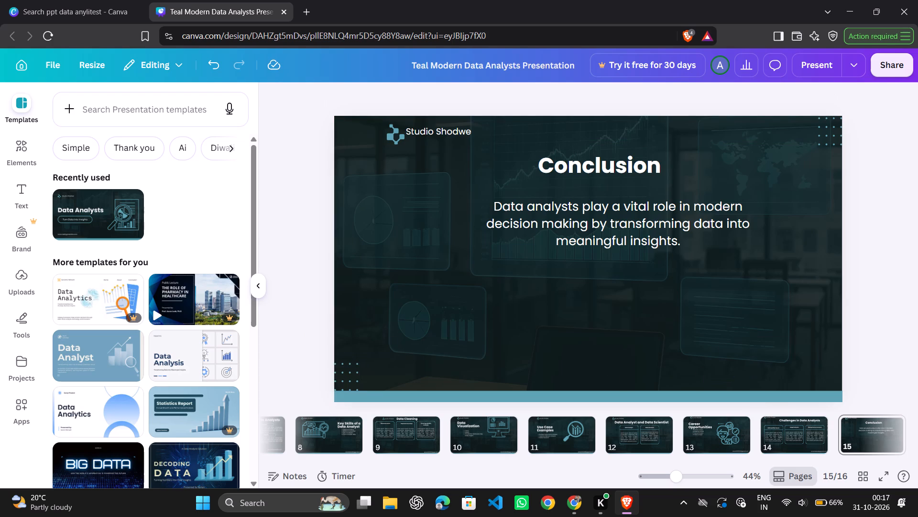
On slide 16, move the Studio Shodwe name and its logo together to the upper-left area of the slide.
scroll(843, 436, "left", 3)
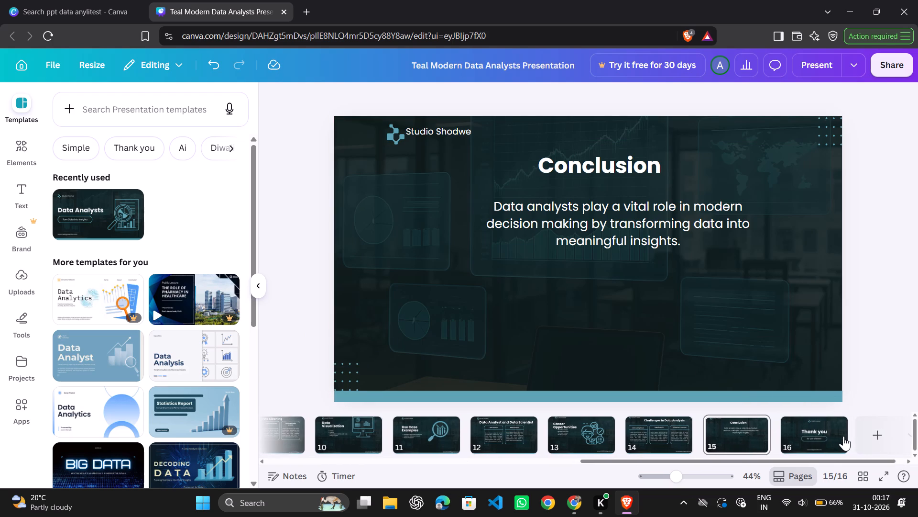
left_click(814, 429)
left_click_drag(605, 153, 601, 153)
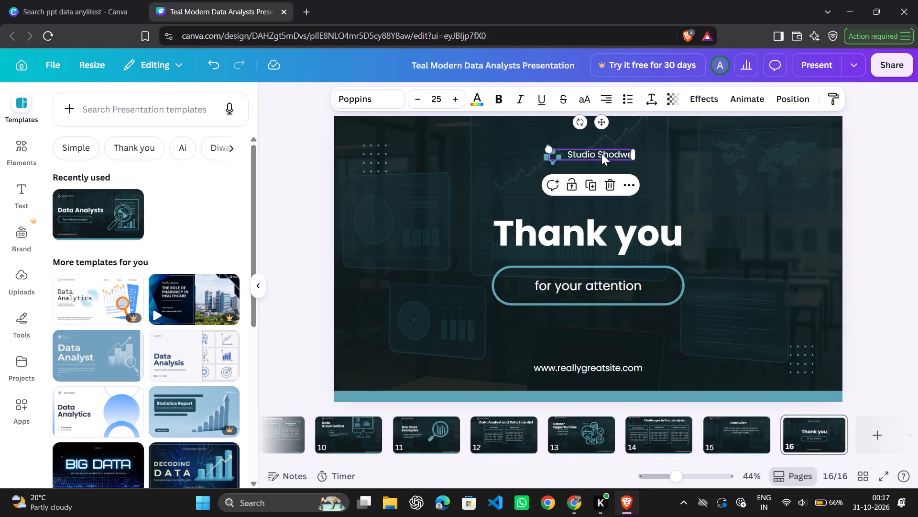
left_click_drag(601, 153, 466, 138)
left_click_drag(552, 156, 418, 143)
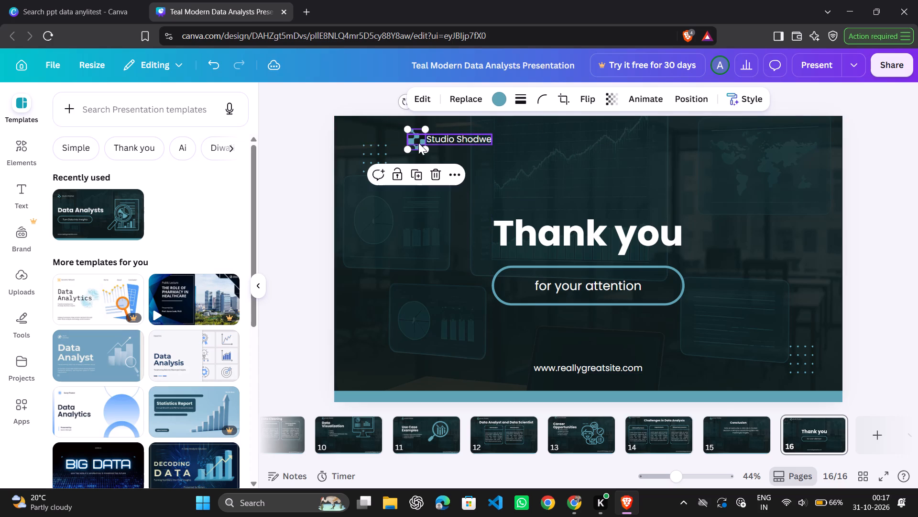
Shift the Thank you heading slightly up and to the right.
left_click_drag(594, 233, 619, 215)
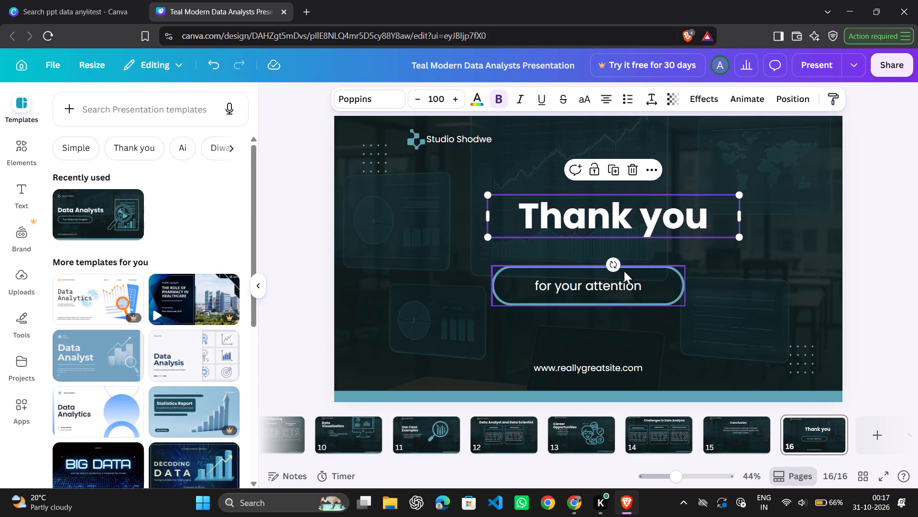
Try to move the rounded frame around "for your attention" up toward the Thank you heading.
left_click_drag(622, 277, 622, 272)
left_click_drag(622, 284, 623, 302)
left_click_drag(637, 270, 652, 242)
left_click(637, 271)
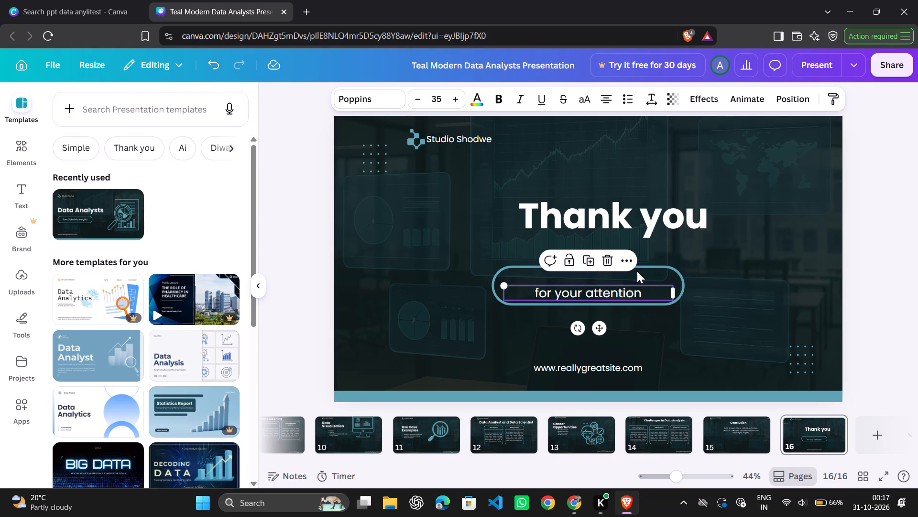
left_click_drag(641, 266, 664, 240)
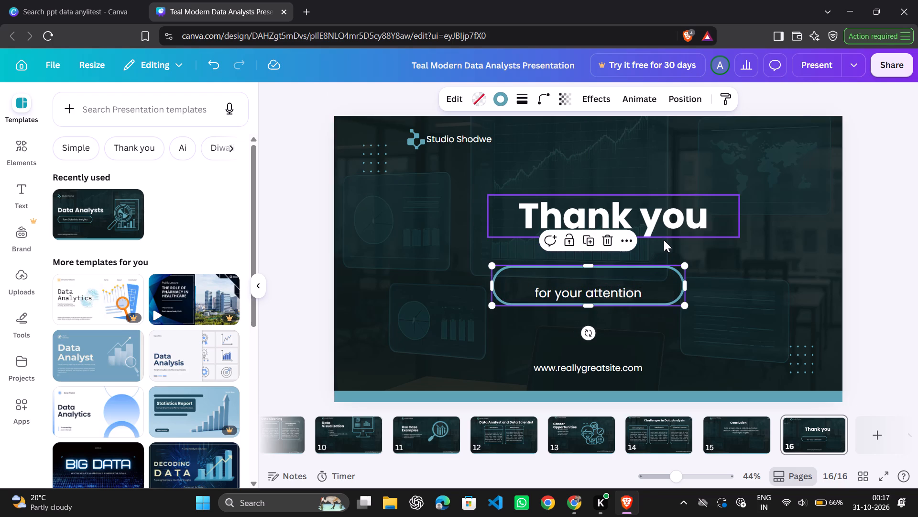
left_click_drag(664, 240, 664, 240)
Widen the rounded frame rightward to 982 and raise its top and bottom edges so it sits directly beneath the Thank you heading.
left_click_drag(686, 282, 753, 261)
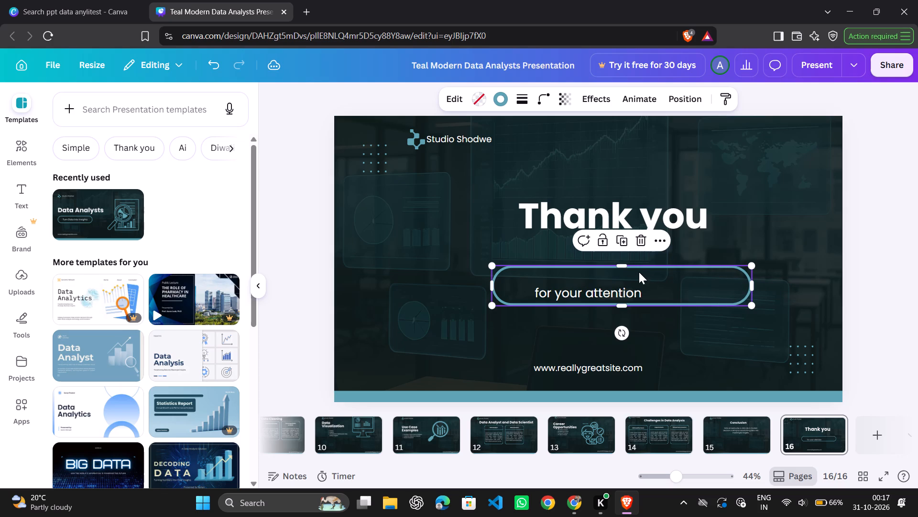
left_click_drag(624, 265, 626, 244)
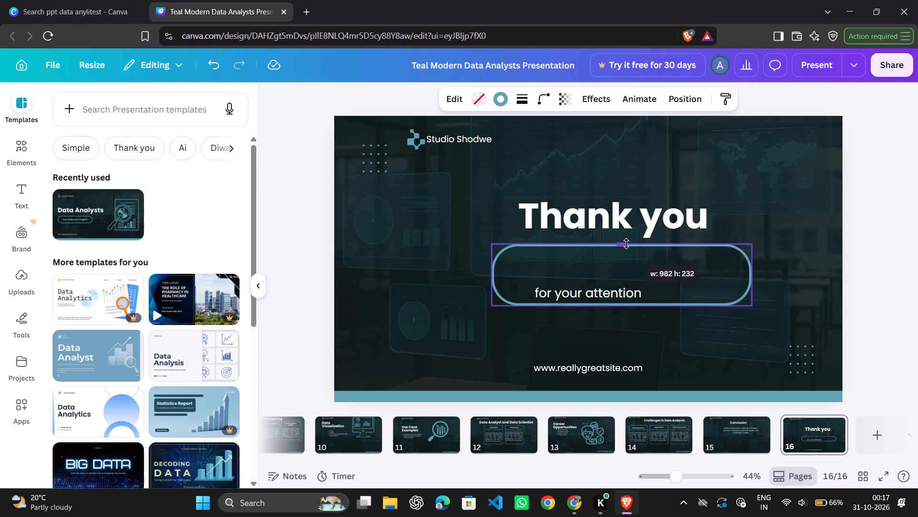
left_click_drag(637, 303, 639, 275)
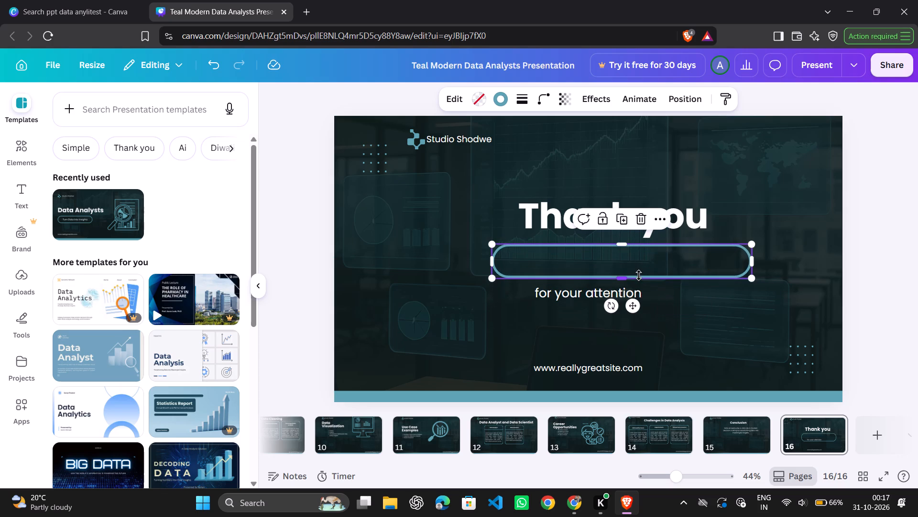
Move the "for your attention" text up into the resized rounded frame and center it there.
left_click_drag(618, 292, 645, 258)
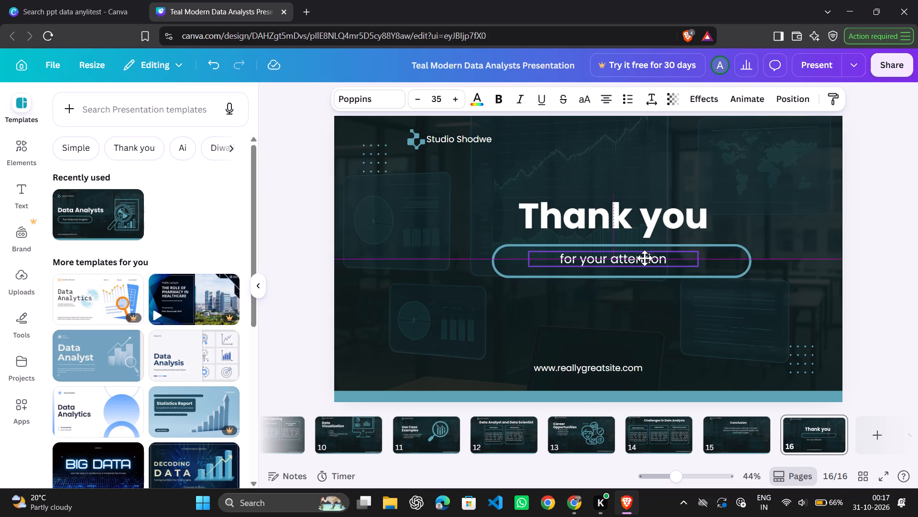
left_click_drag(645, 258, 655, 258)
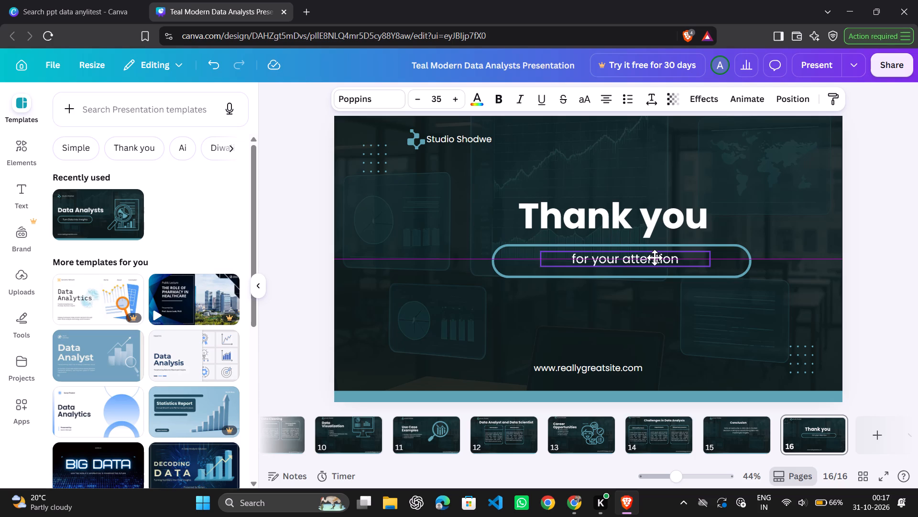
left_click_drag(655, 258, 660, 257)
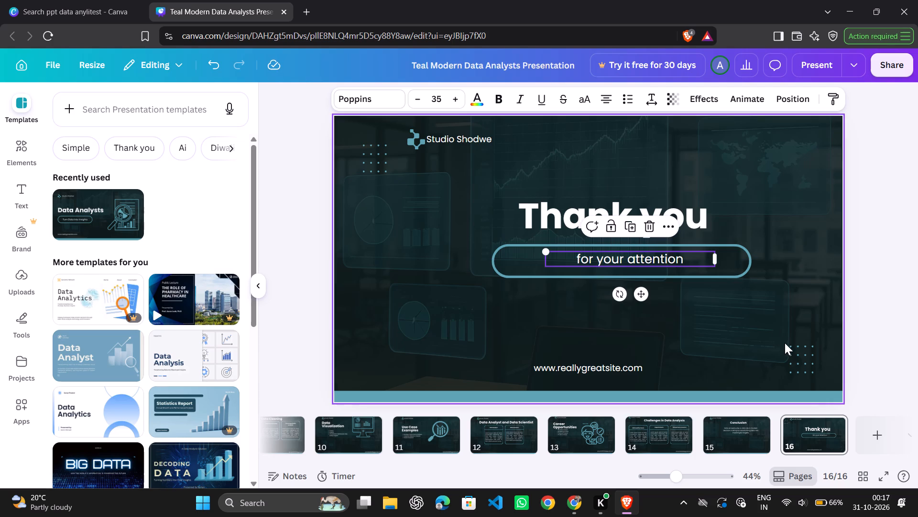
Move the lower-right dot grid to the slide's top-right corner and the upper-left one to the bottom-left corner above the teal band.
left_click_drag(799, 354, 827, 130)
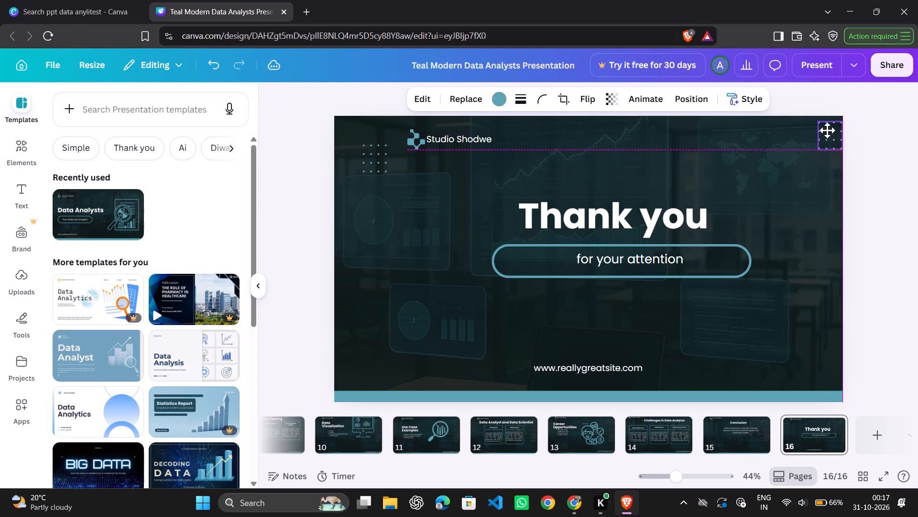
left_click_drag(827, 130, 825, 128)
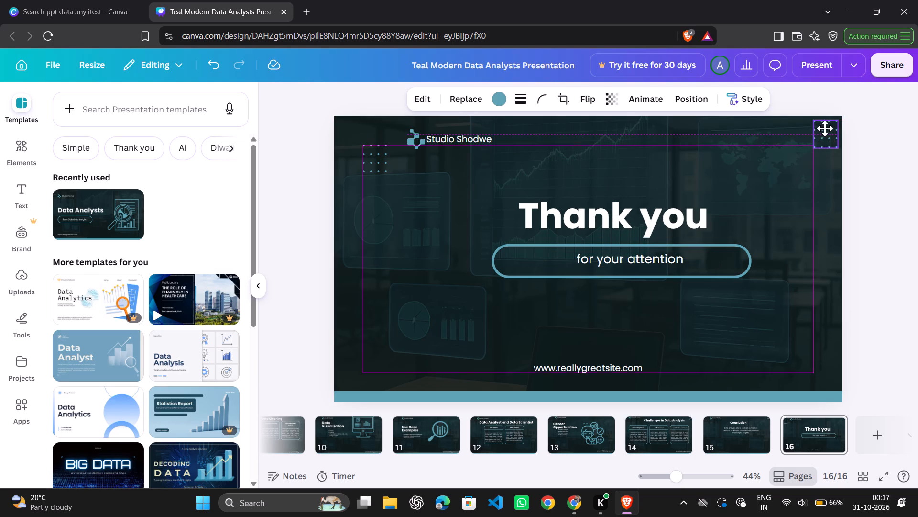
left_click_drag(825, 128, 828, 126)
left_click_drag(379, 155, 351, 372)
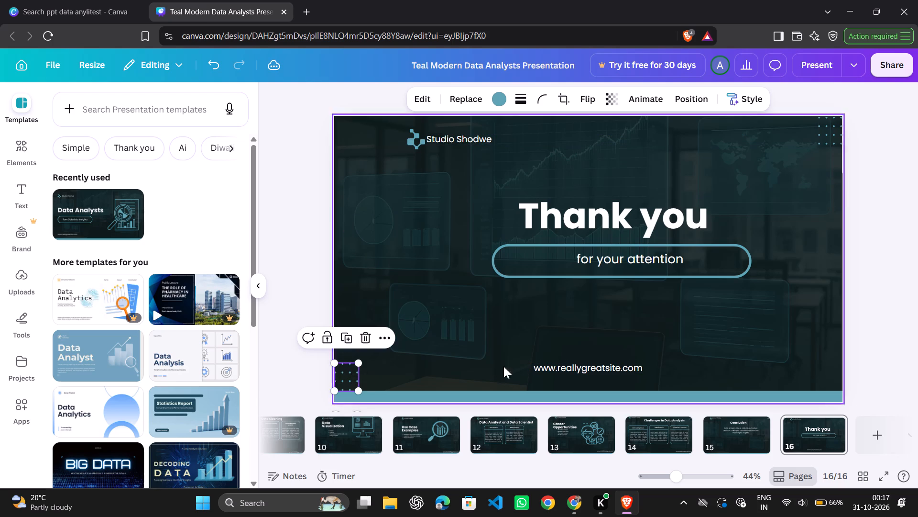
left_click_drag(557, 366, 737, 379)
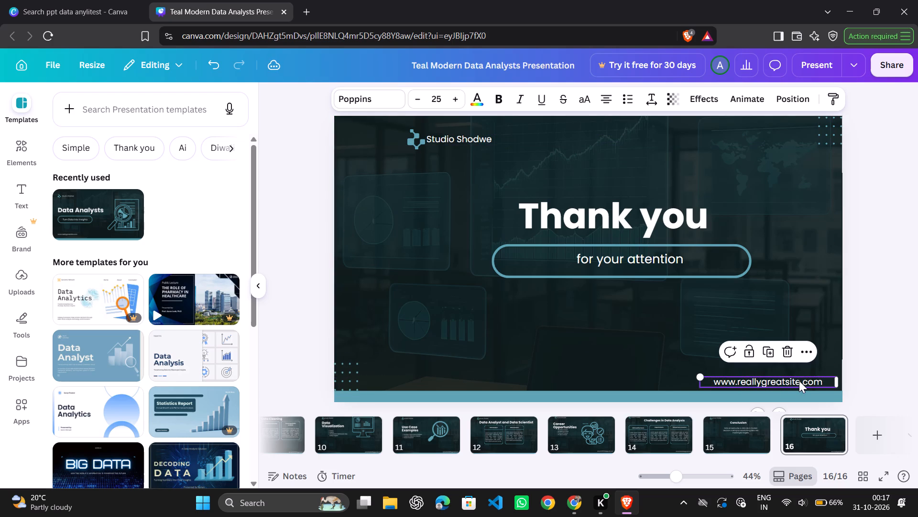
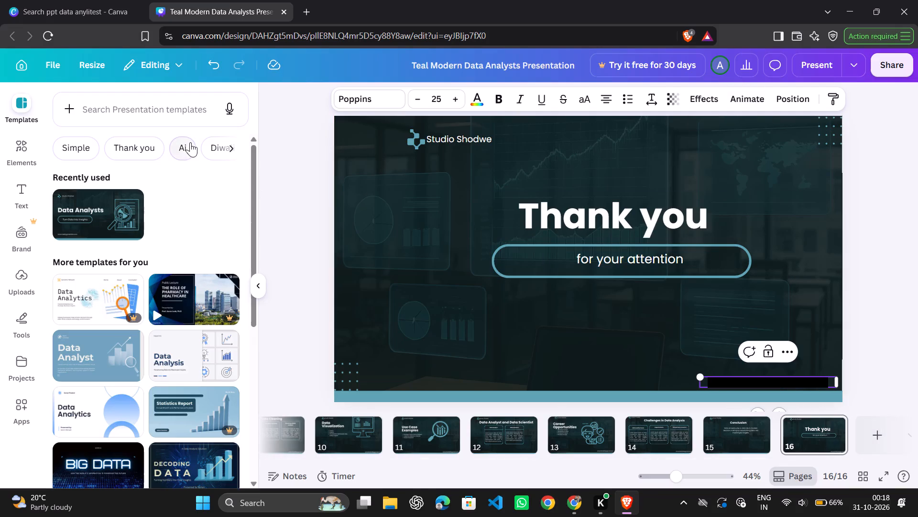
Download all pages of the presentation as a PDF using the Digital preset.
left_click(49, 62)
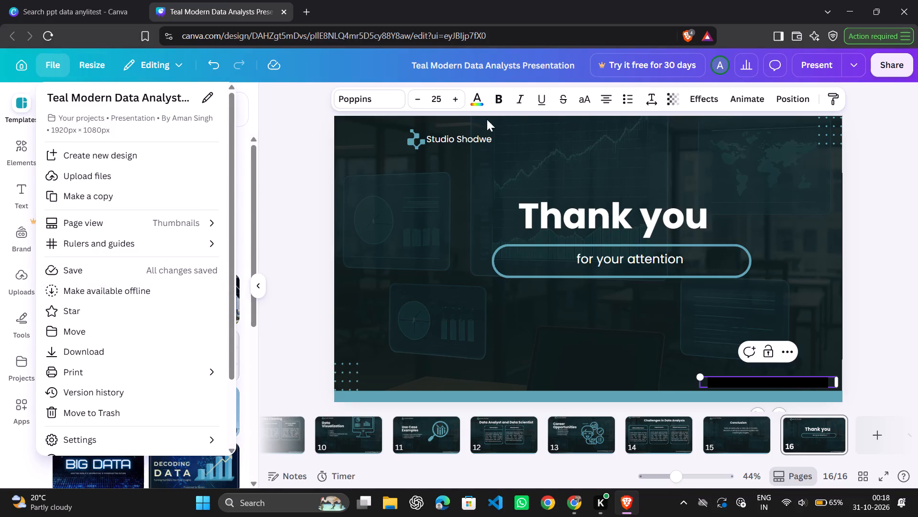
left_click(855, 61)
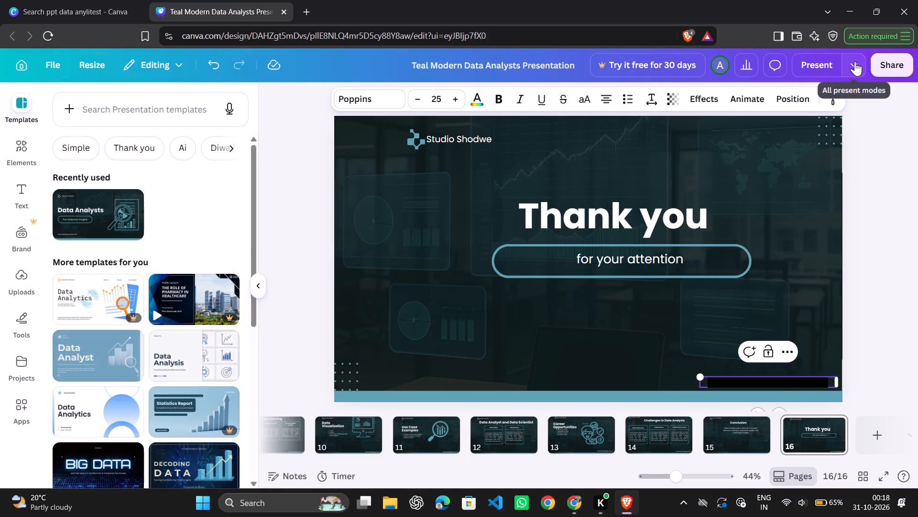
left_click(894, 63)
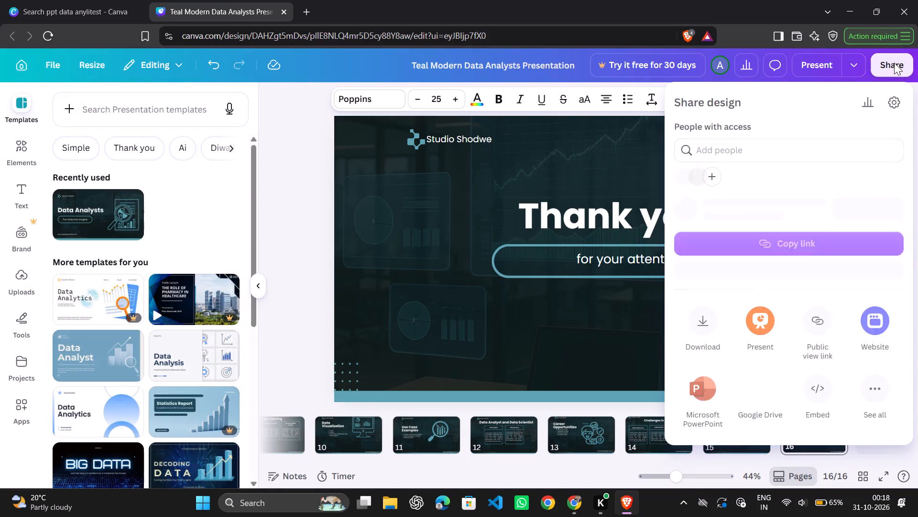
left_click(714, 351)
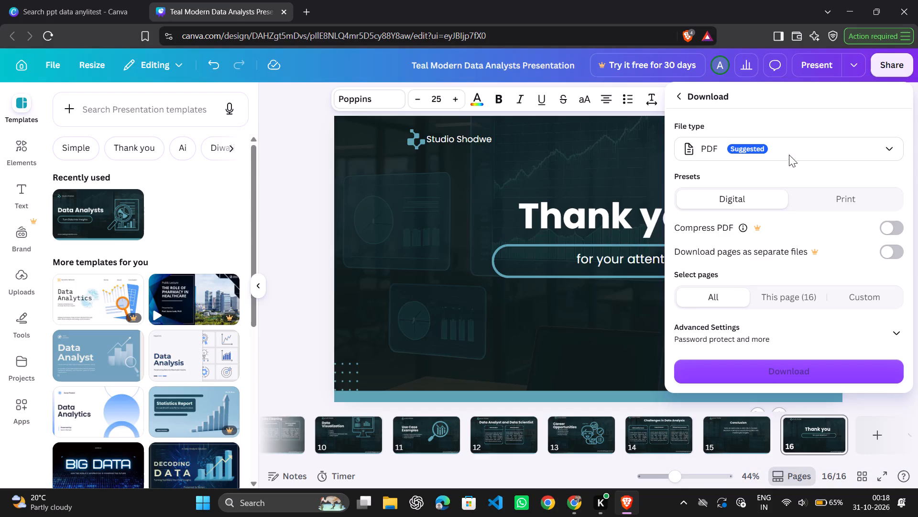
left_click(793, 369)
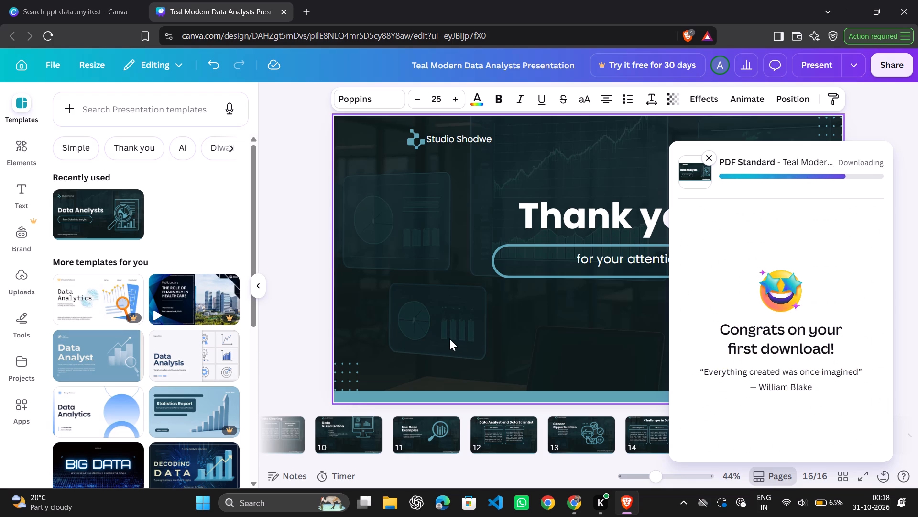
On slide 1, shift the magnifying-glass report illustration inward so its outer edge aligns with the slide's right edge.
scroll(310, 429, "right", 8)
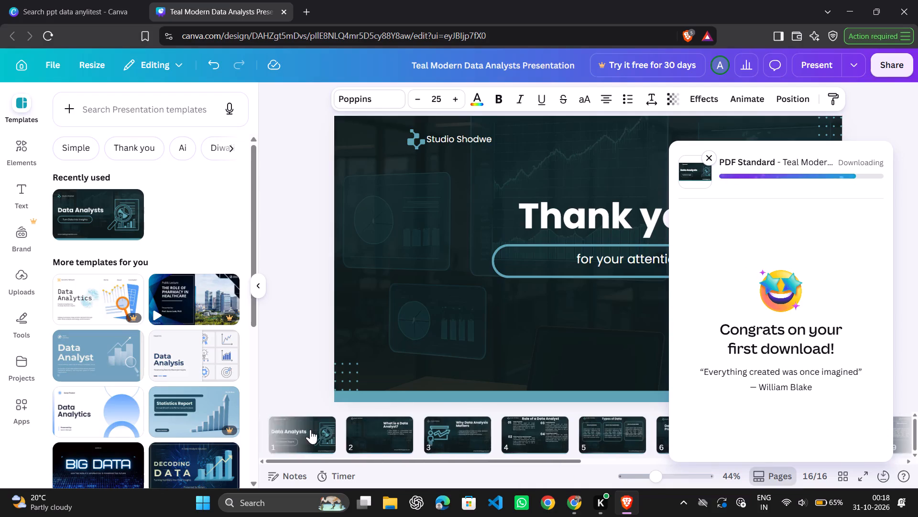
scroll(310, 429, "right", 4)
left_click(310, 429)
left_click(310, 429)
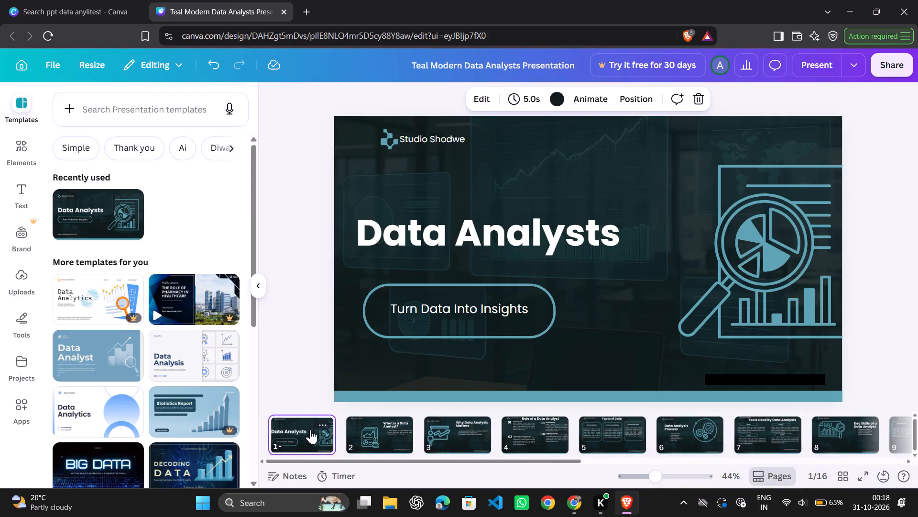
scroll(682, 287, "left", 2)
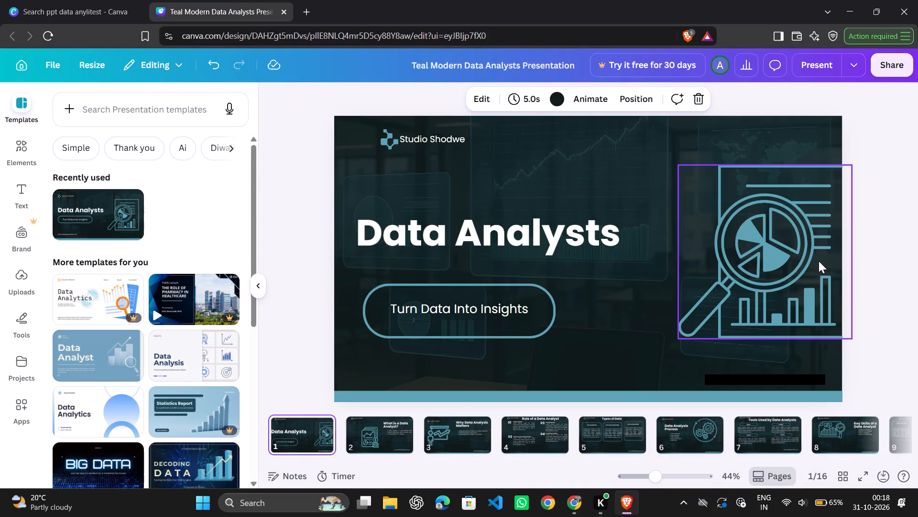
left_click_drag(822, 262, 810, 262)
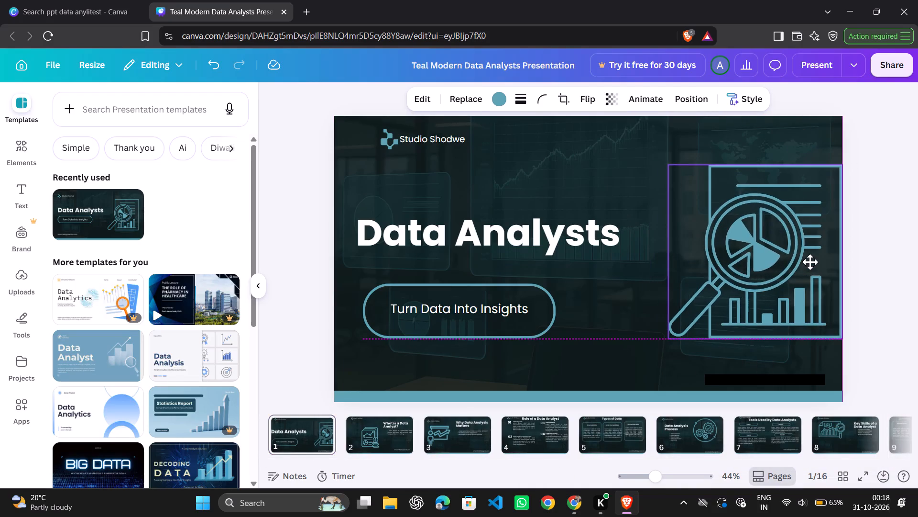
left_click_drag(810, 262, 811, 261)
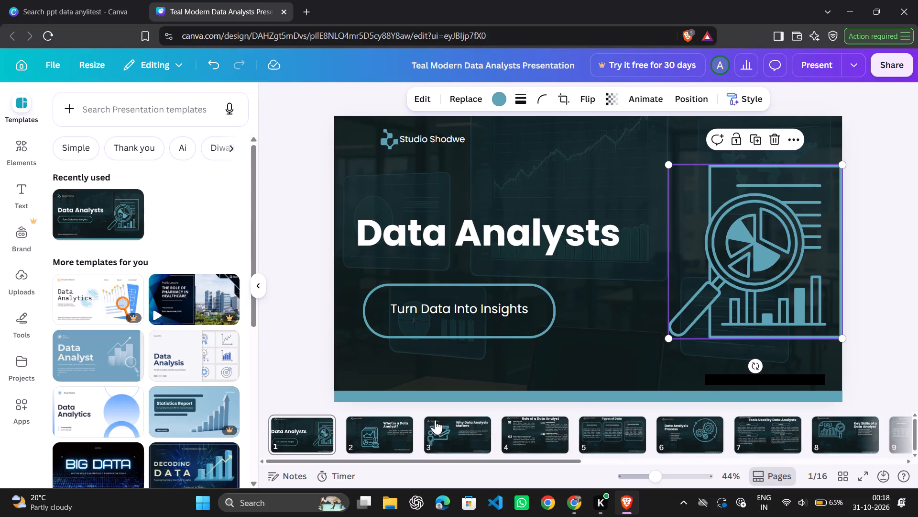
key("Right")
key("Right")
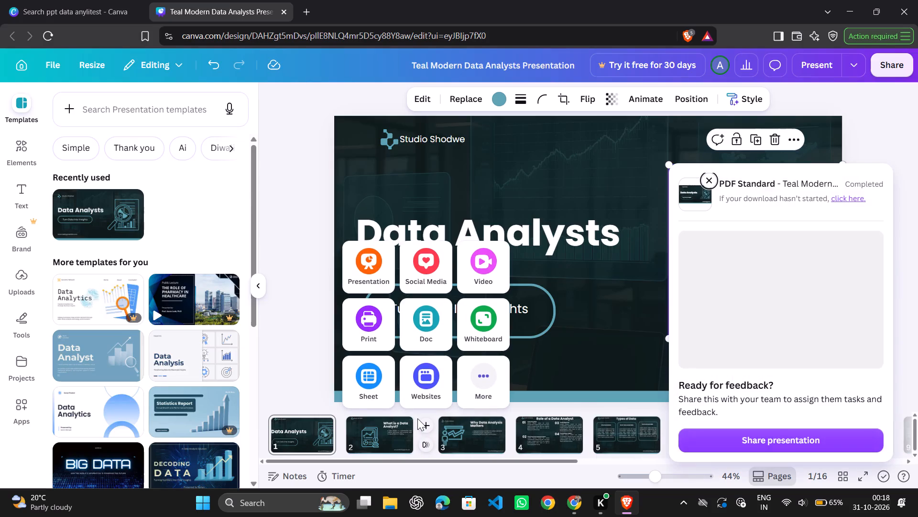
Save the exported PDF in the Downloads folder as Teal Modern Data Analysts Presentation.
left_click(587, 351)
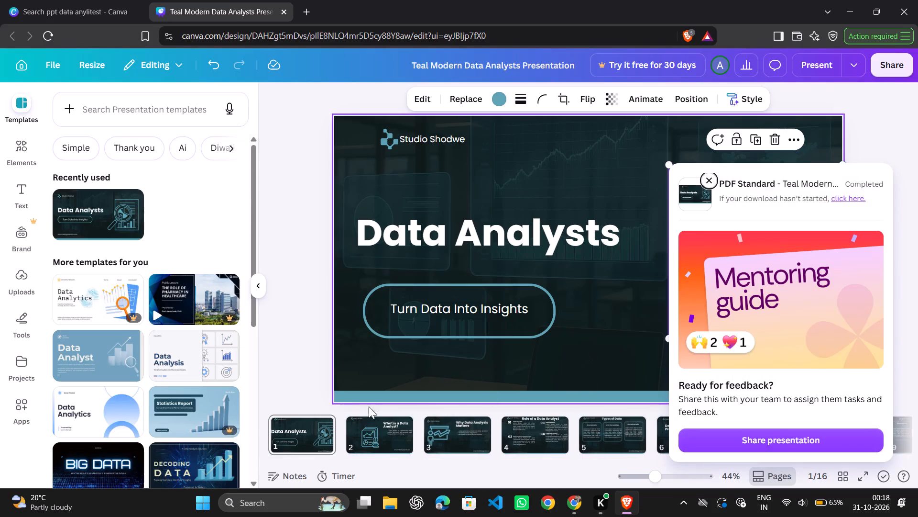
left_click(370, 429)
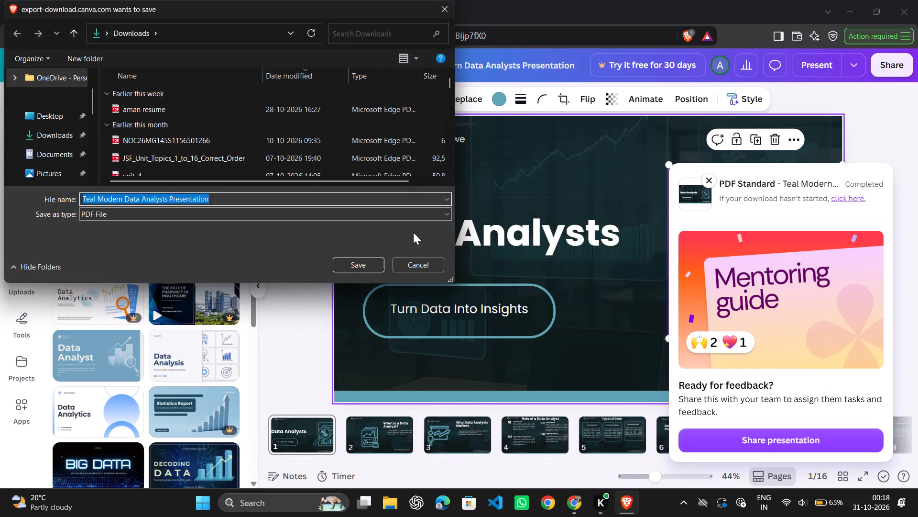
left_click(53, 136)
left_click(383, 265)
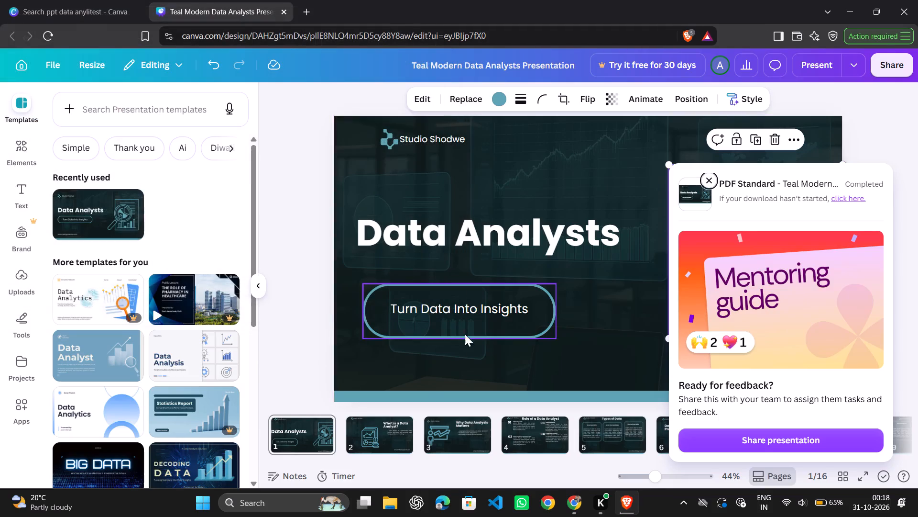
On the Types of Data slide, move the three divider lines up directly beneath the Structured, Semi-structured and Unstructured data headings, aligned to their frames.
left_click(384, 444)
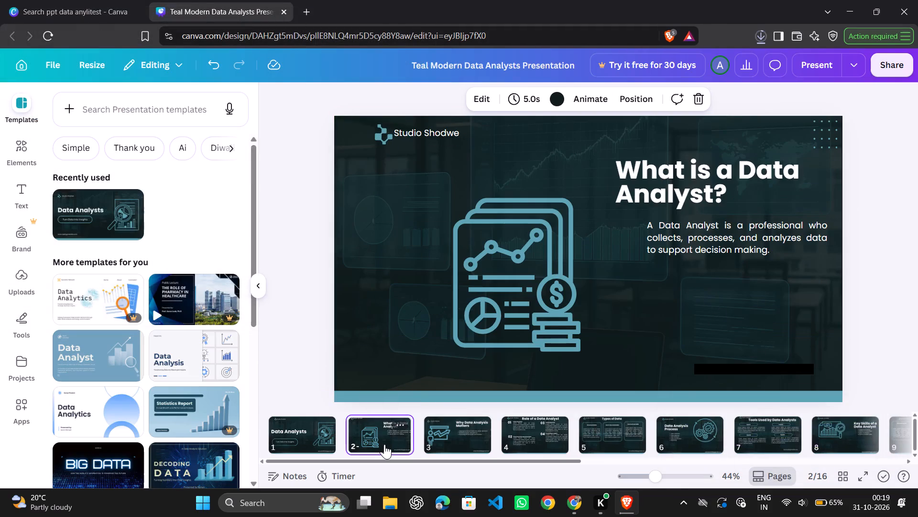
key("Right")
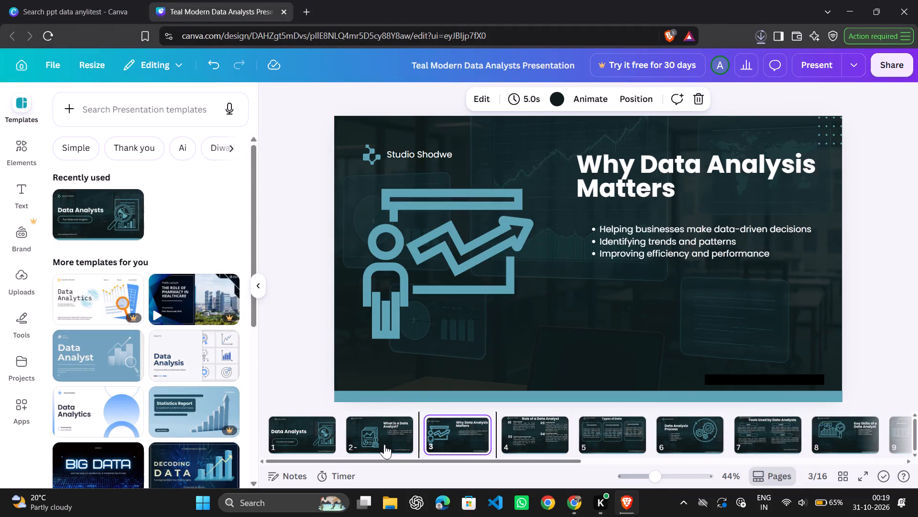
key("Right")
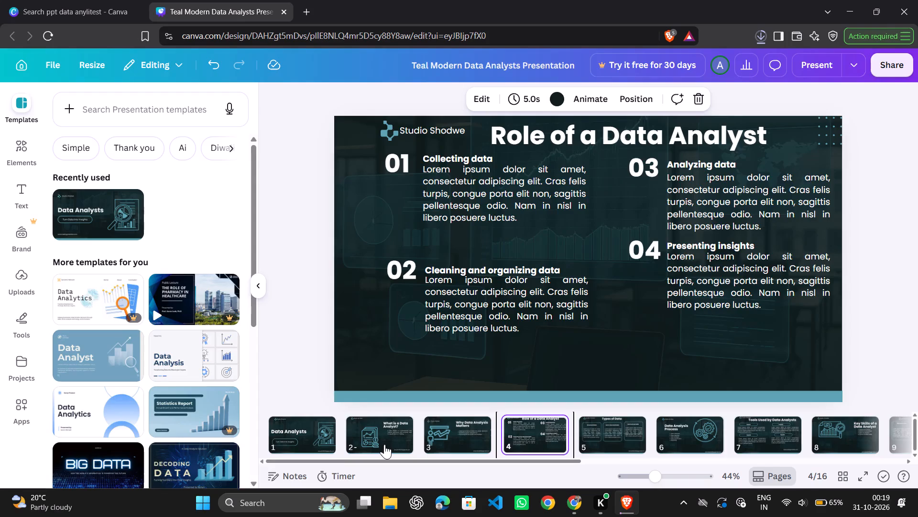
key("Right")
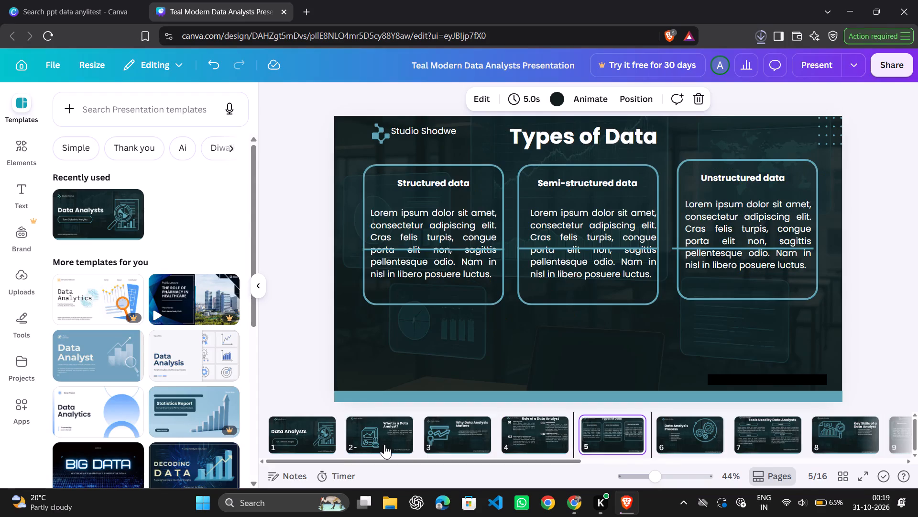
left_click_drag(458, 248, 459, 188)
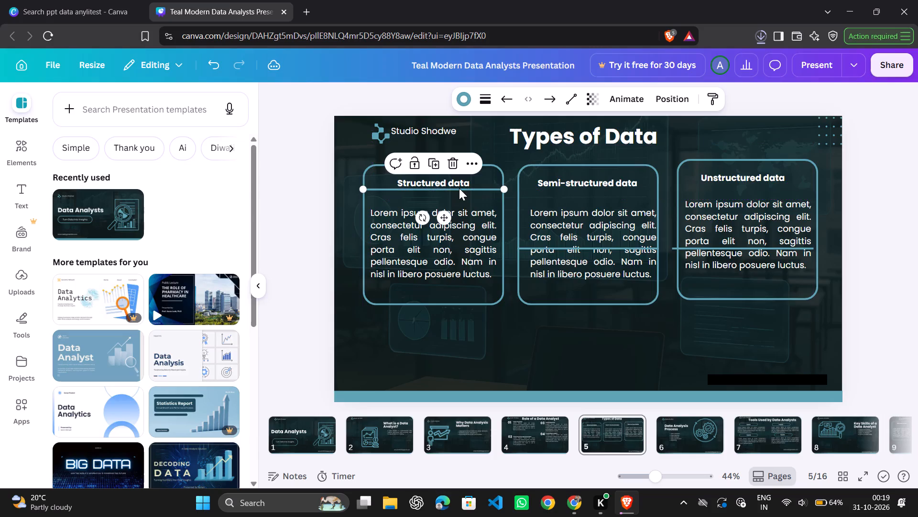
left_click_drag(573, 247, 586, 186)
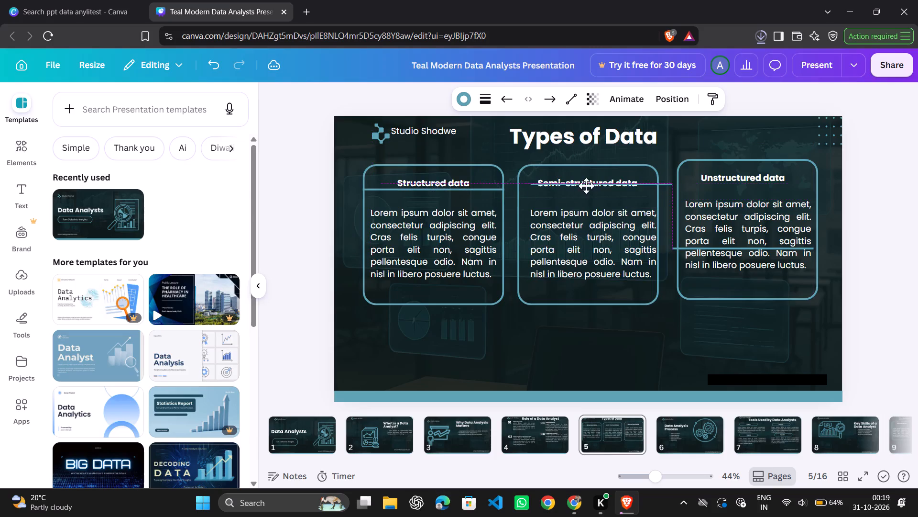
left_click_drag(586, 186, 570, 191)
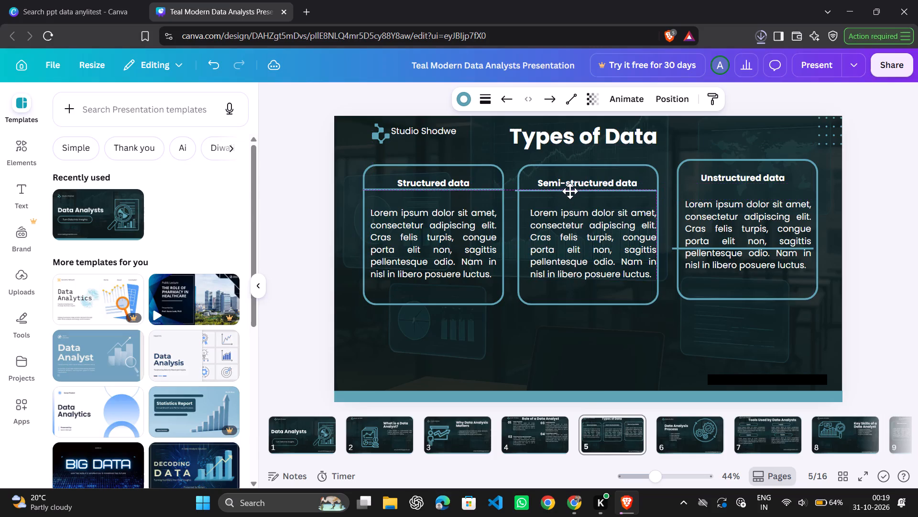
left_click_drag(570, 191, 573, 191)
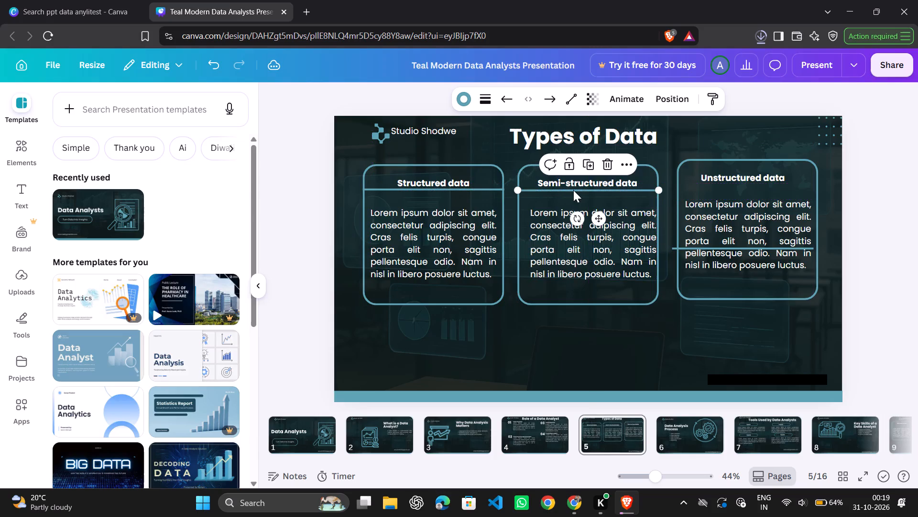
left_click_drag(714, 247, 729, 218)
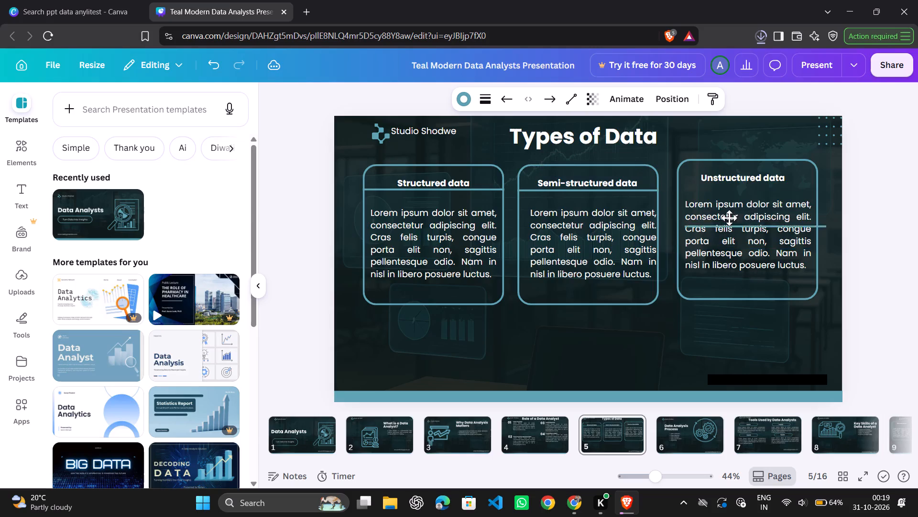
left_click_drag(729, 218, 723, 188)
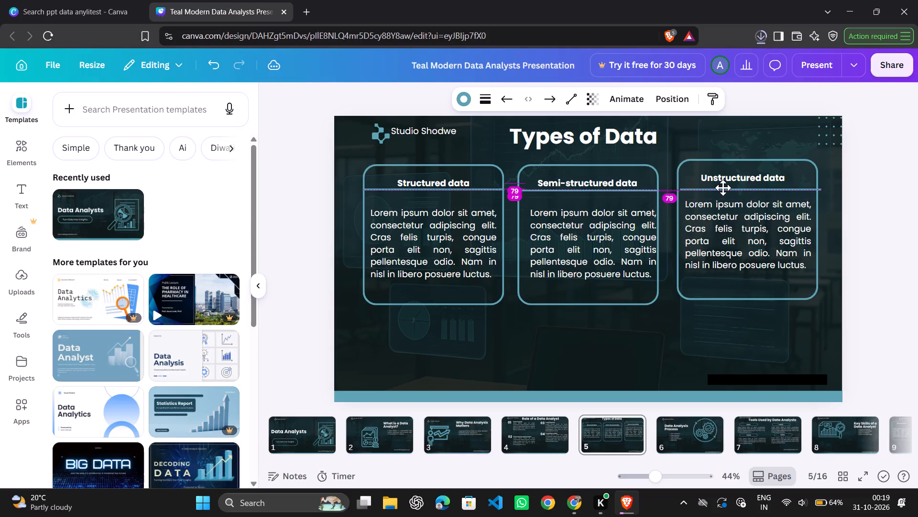
left_click_drag(723, 188, 720, 188)
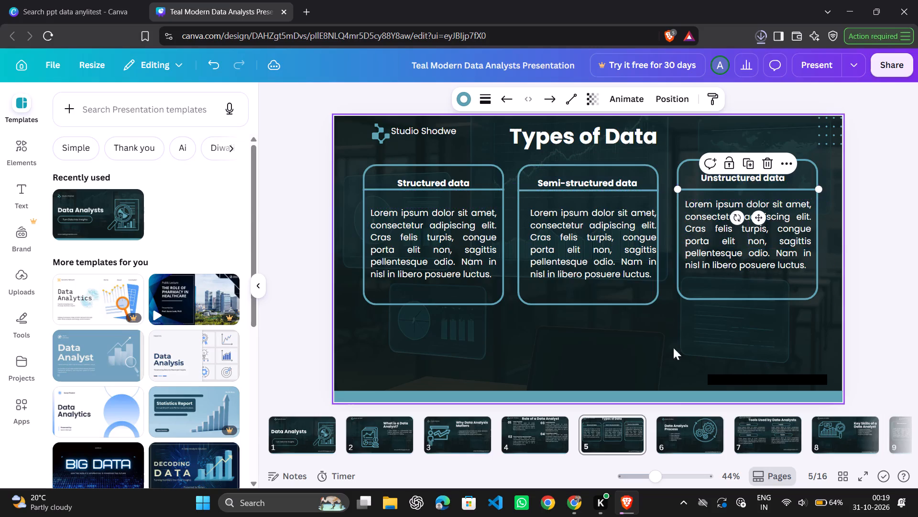
left_click(605, 434)
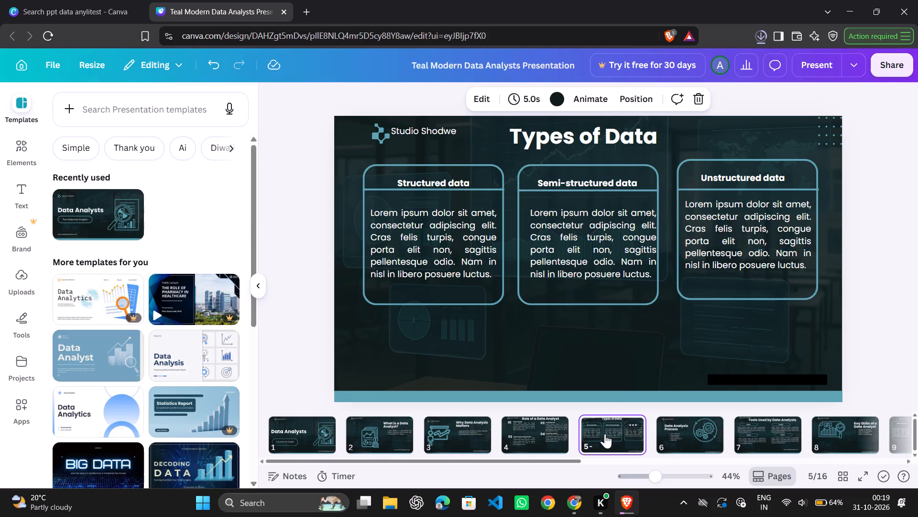
key("Right")
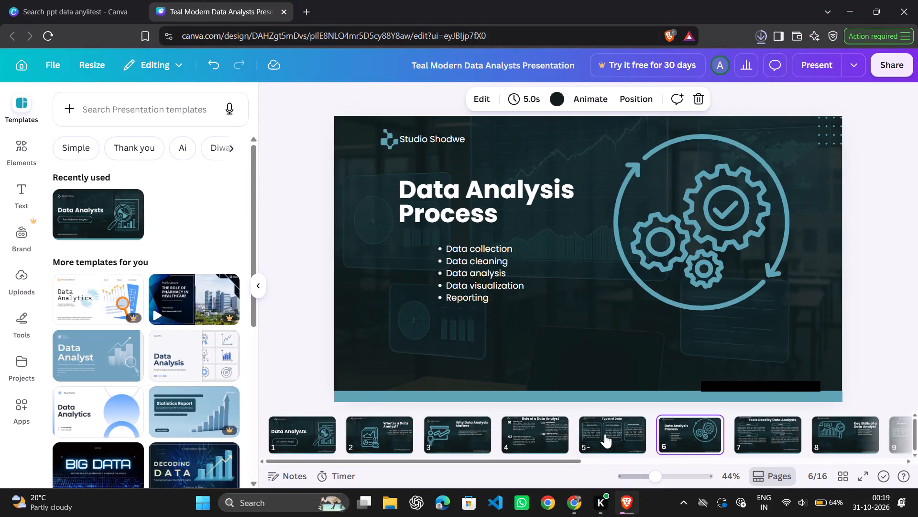
key("0")
key("Right")
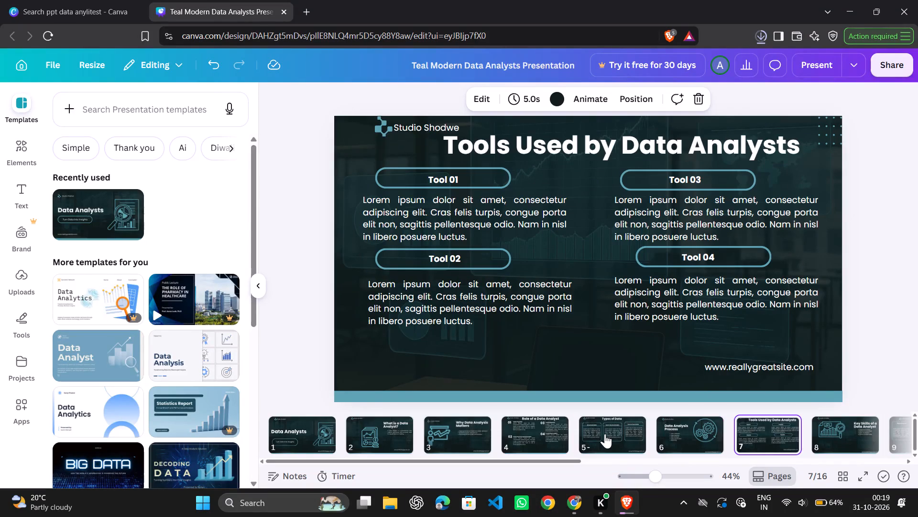
left_click(774, 370)
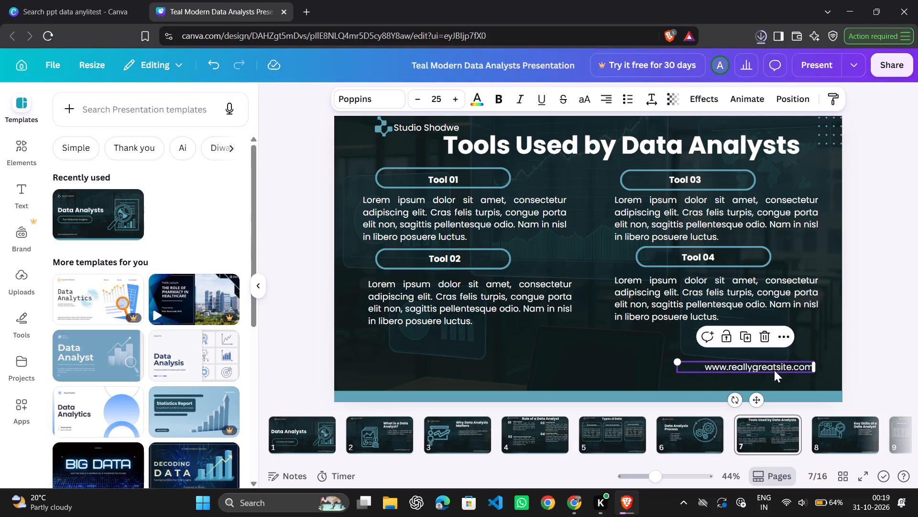
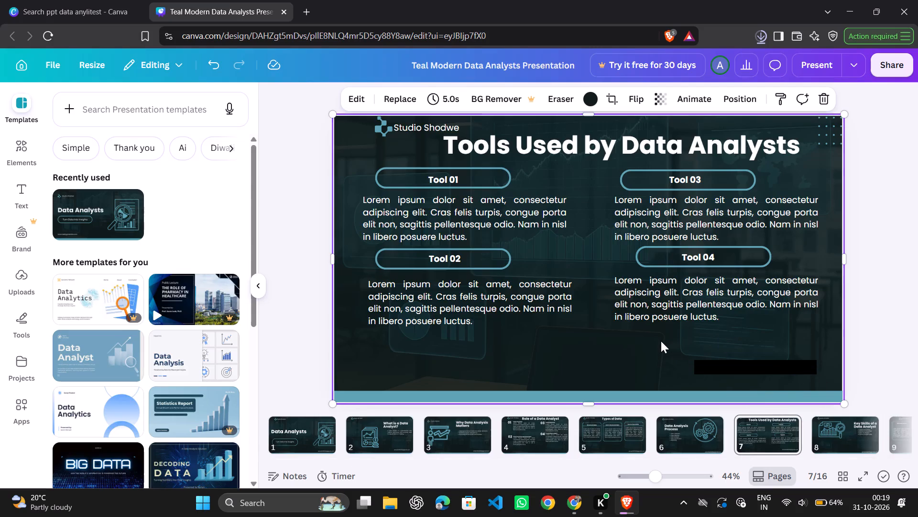
On slide 8, lower the chart illustration and bullet list, and shift the heading down and inward until its frame meets the slide's right edge.
key("Right")
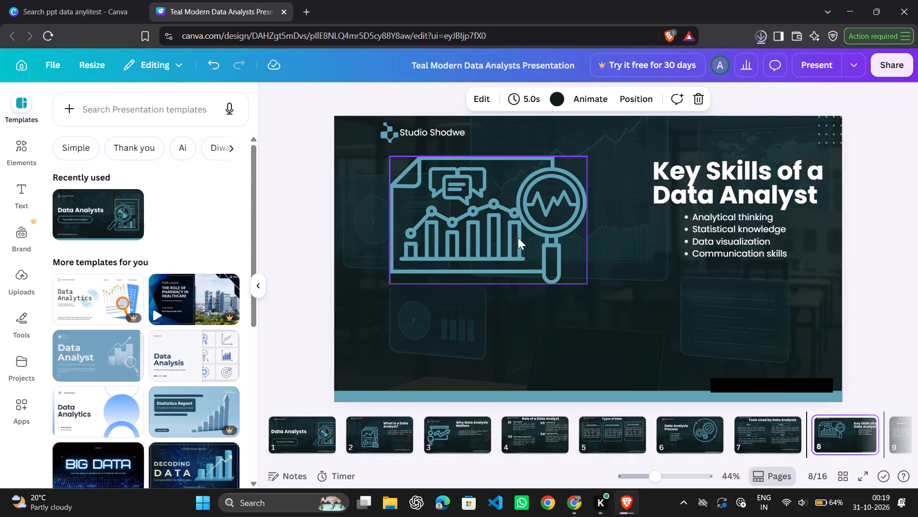
left_click_drag(518, 237, 518, 275)
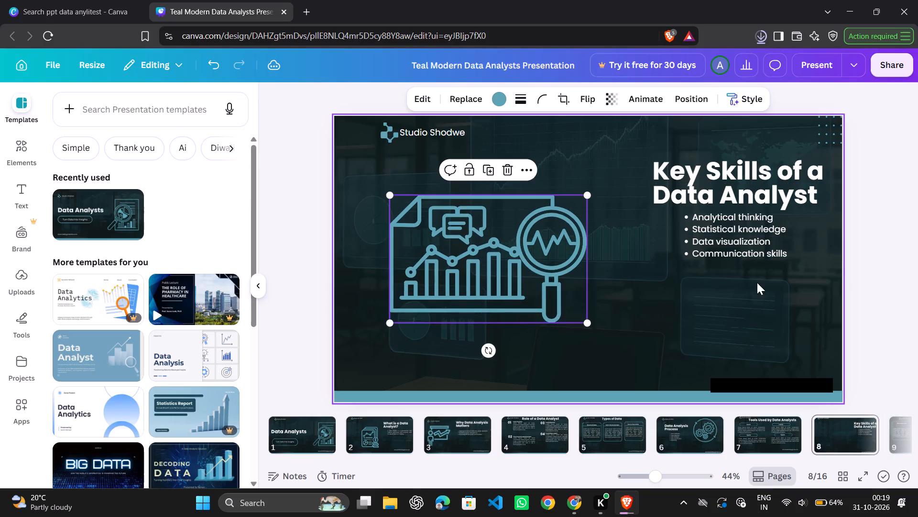
left_click_drag(743, 247, 744, 266)
left_click_drag(732, 186, 725, 188)
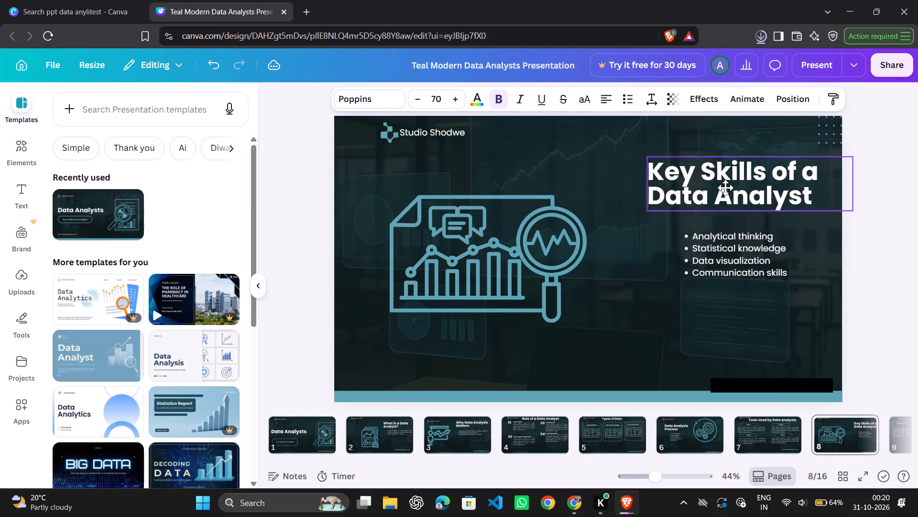
left_click_drag(725, 188, 717, 197)
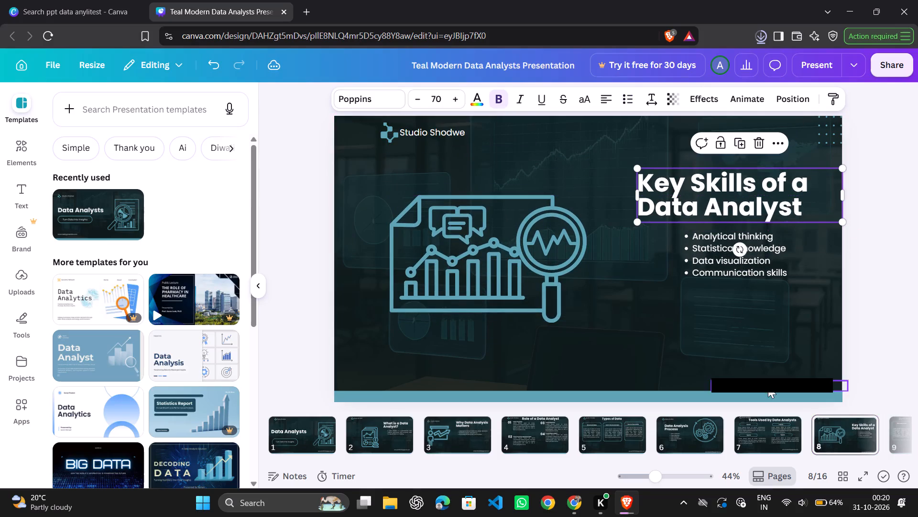
left_click(707, 310)
On slide 10, Data Visualization, move the monitor illustration down and slightly outward so it sits beside the heading and bullet list.
key("Right")
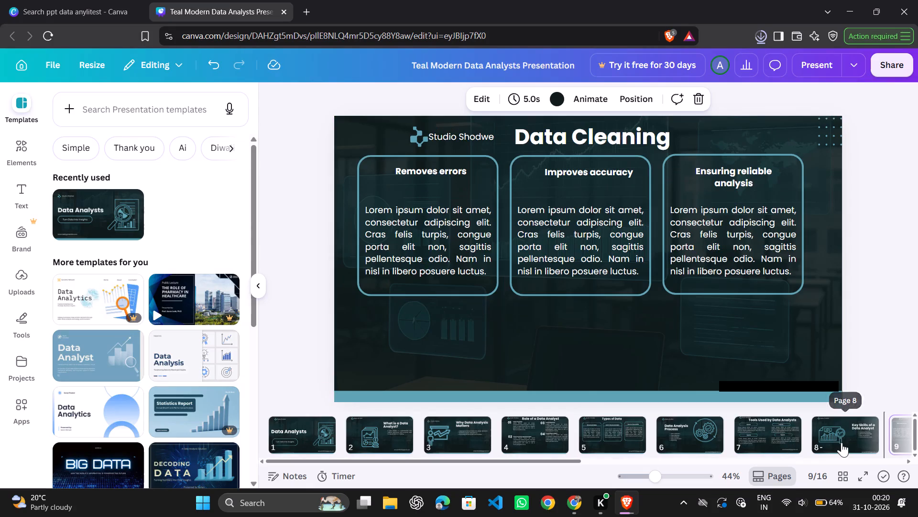
key("Right")
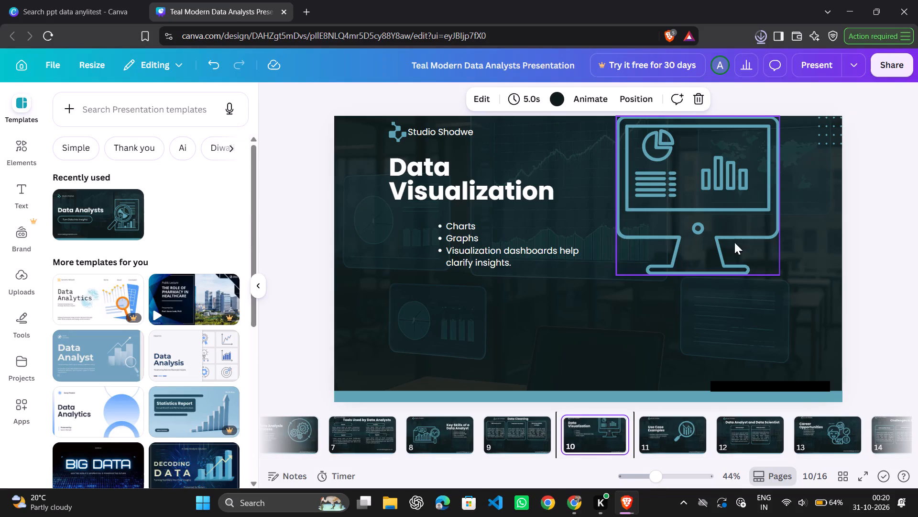
left_click_drag(713, 204, 721, 247)
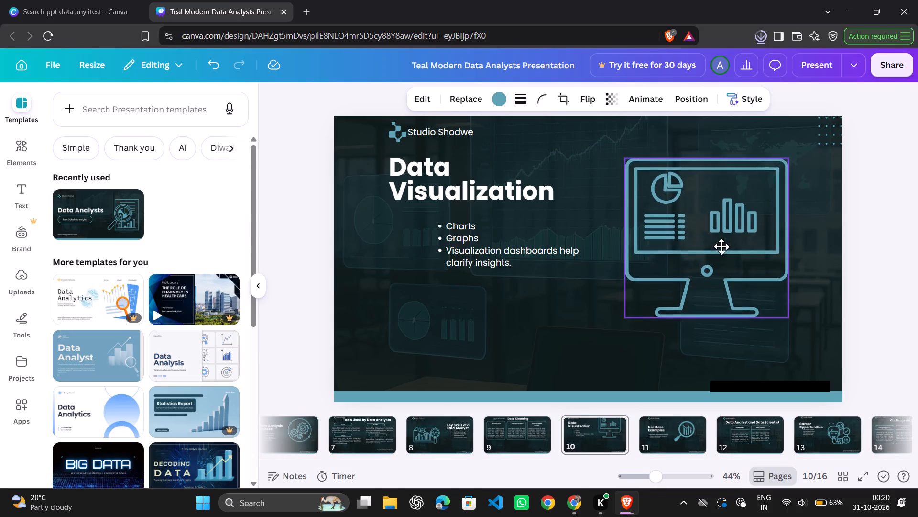
left_click_drag(721, 247, 721, 252)
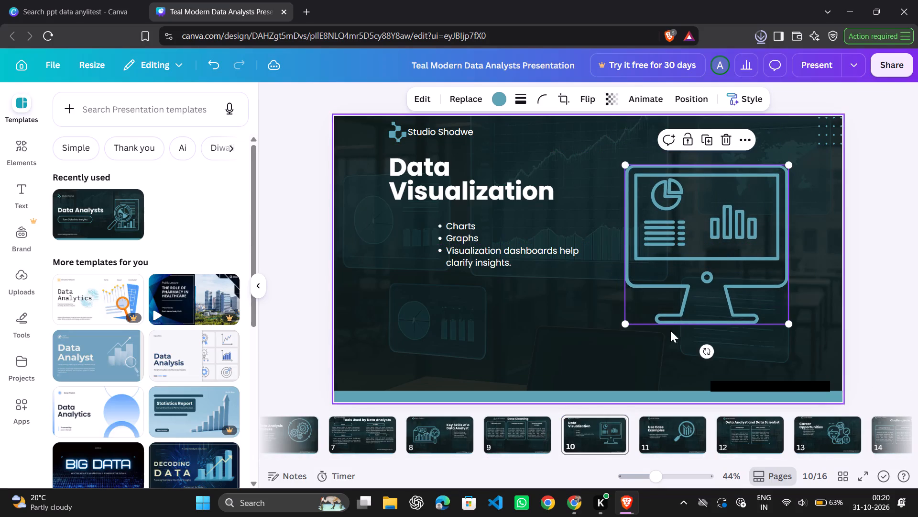
left_click(616, 349)
Review the layout of the remaining slides, from Use Case Examples on slide 11 through Thank you on slide 16.
key("Right")
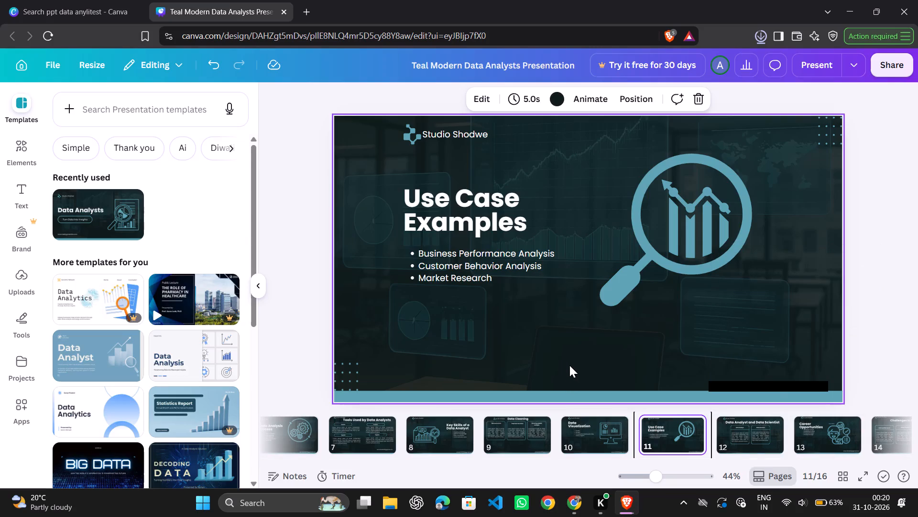
key("Right")
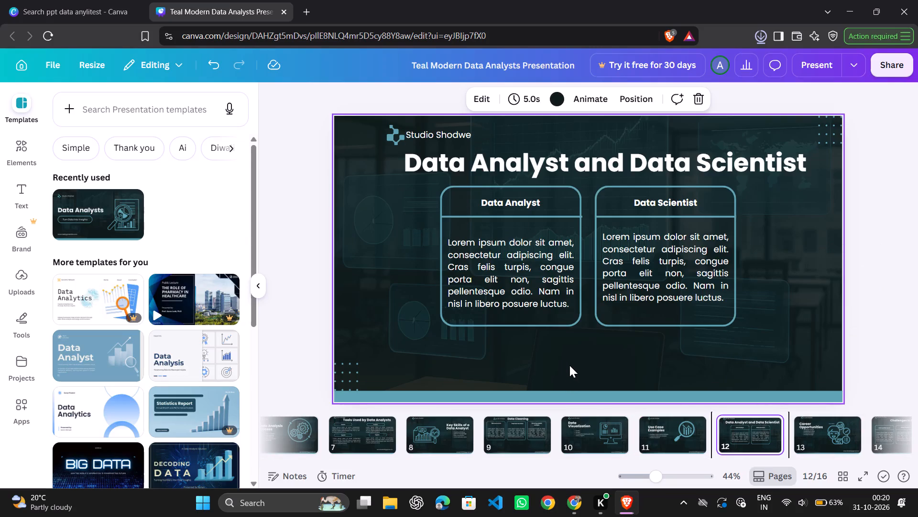
key("Right")
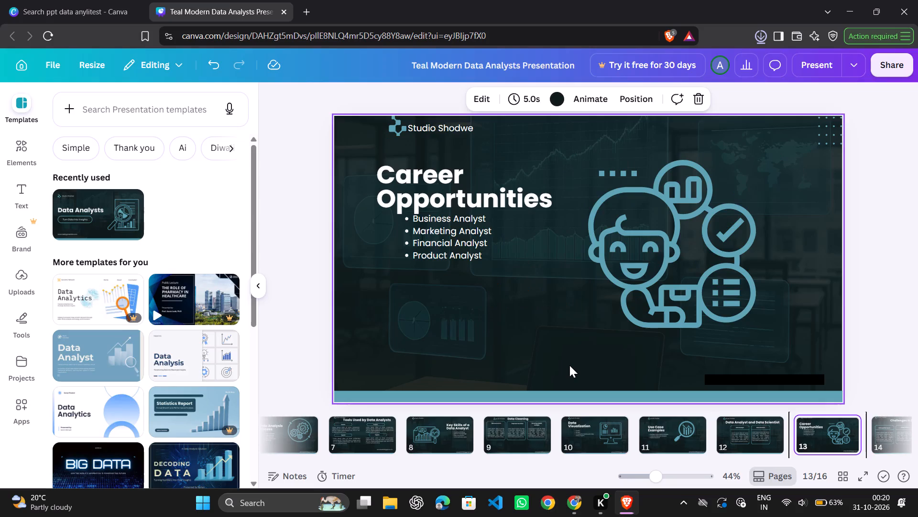
key("Right")
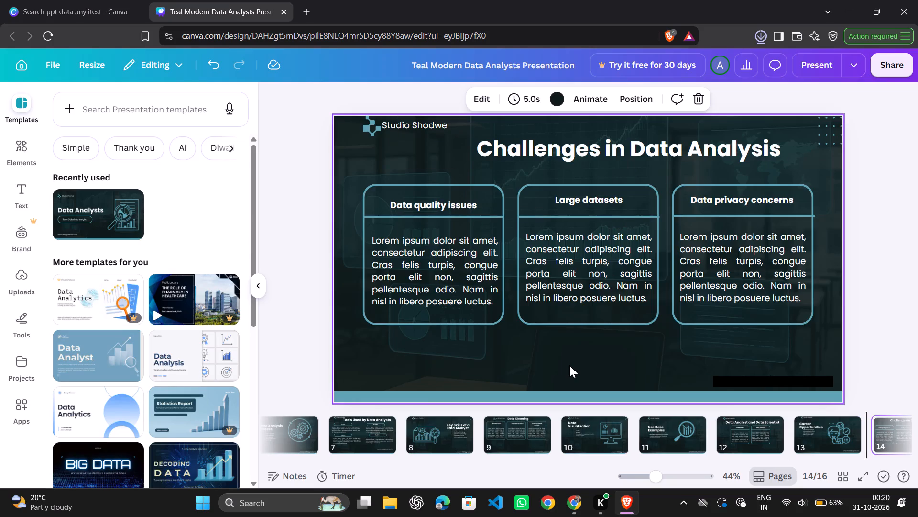
key("Right")
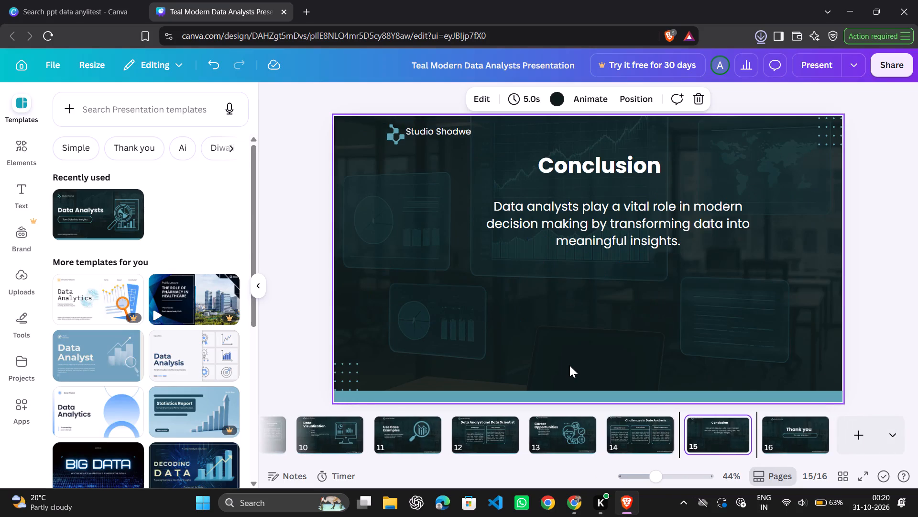
key("Right")
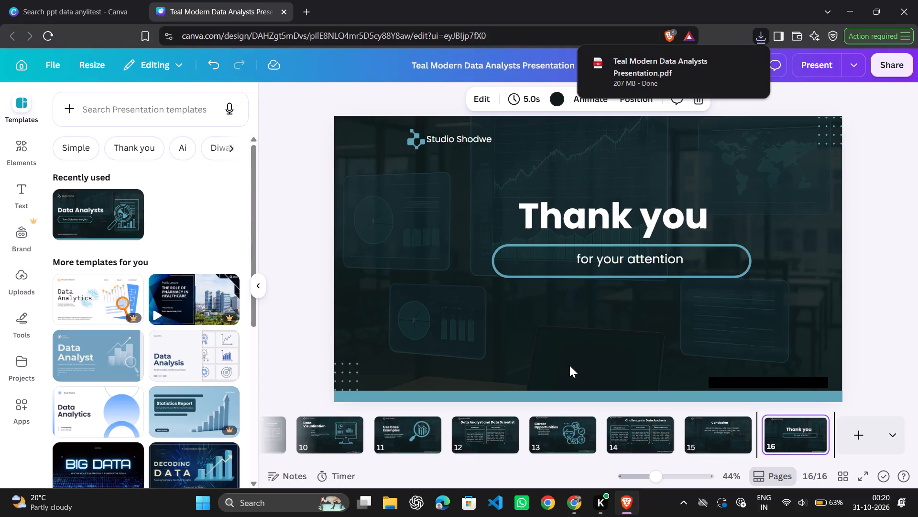